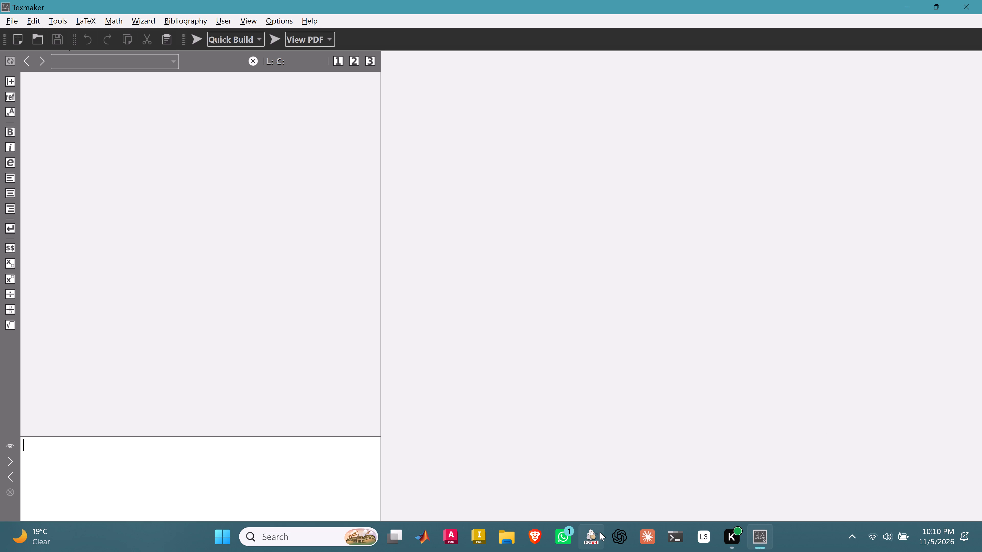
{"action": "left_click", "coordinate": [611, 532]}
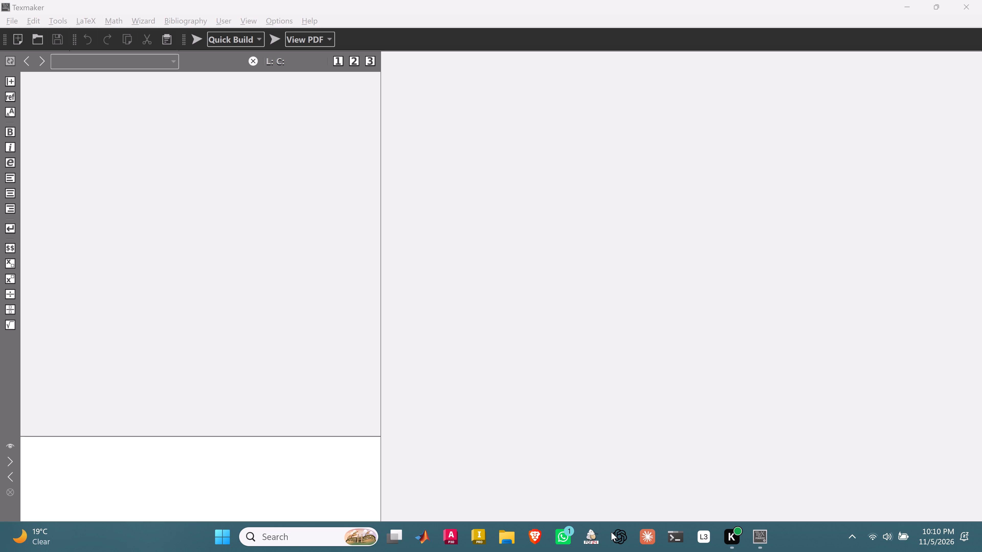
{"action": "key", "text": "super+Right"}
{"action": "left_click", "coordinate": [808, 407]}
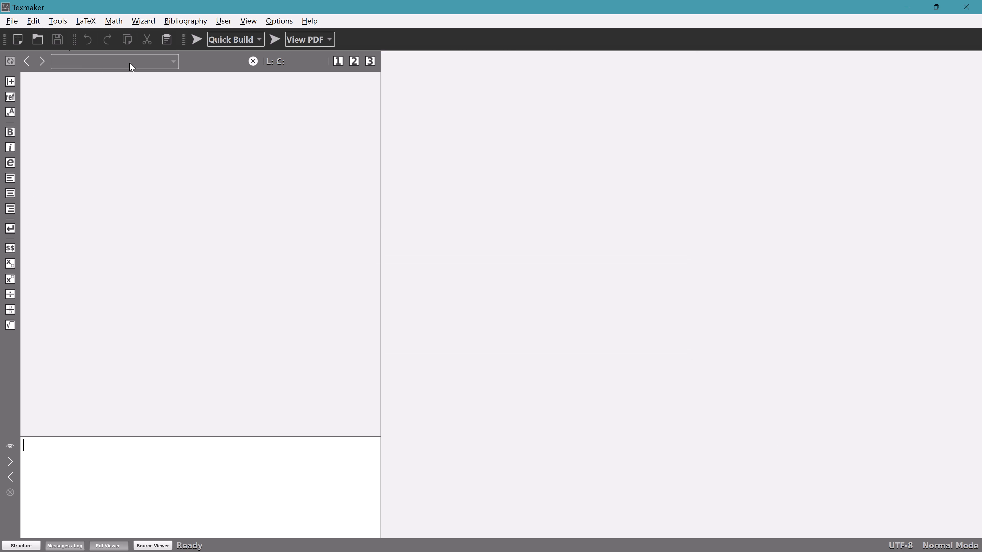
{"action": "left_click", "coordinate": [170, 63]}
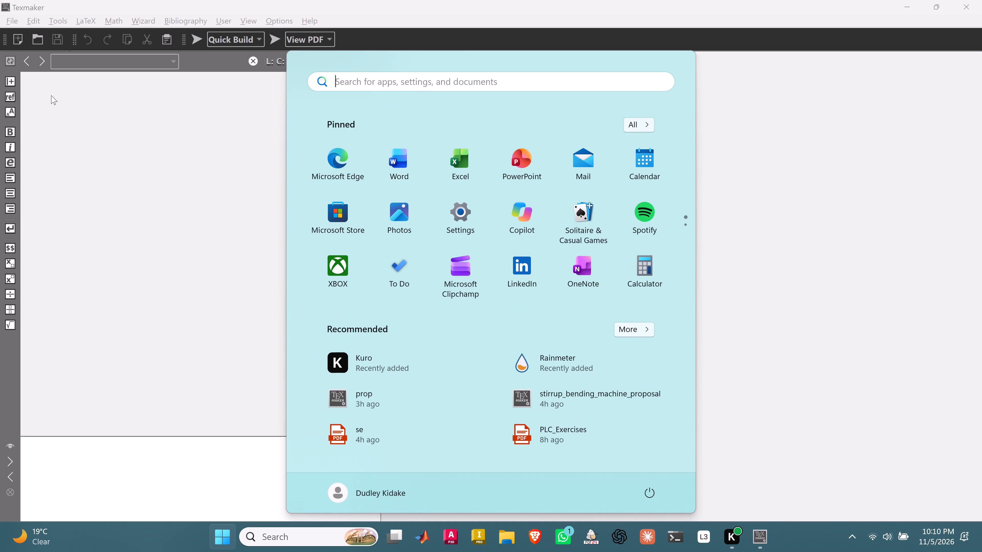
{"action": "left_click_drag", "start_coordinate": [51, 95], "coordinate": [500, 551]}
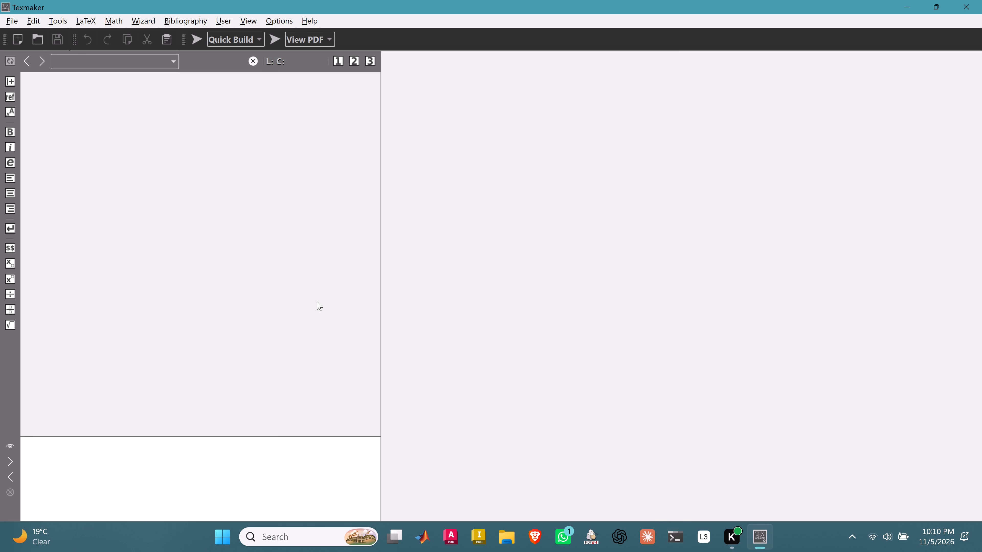
Open the stirrup_bending_machine_proposal TeX file from the doms folder.
{"action": "left_click", "coordinate": [19, 18]}
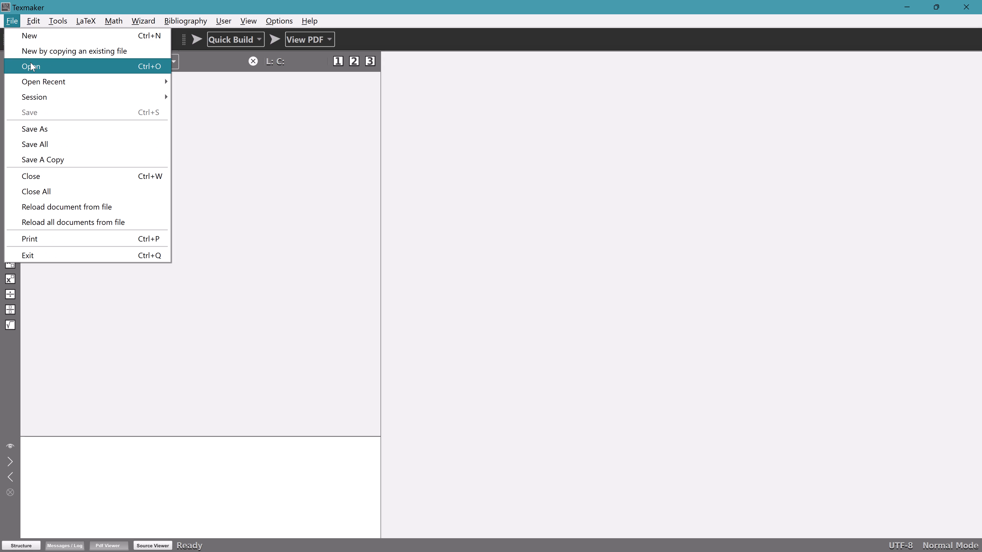
{"action": "left_click", "coordinate": [30, 62]}
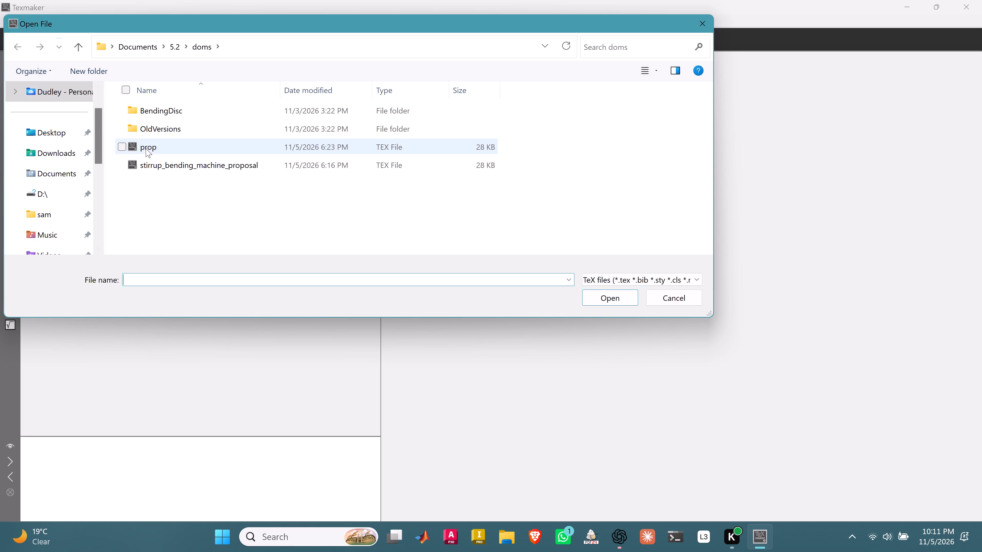
{"action": "double_click", "coordinate": [154, 167]}
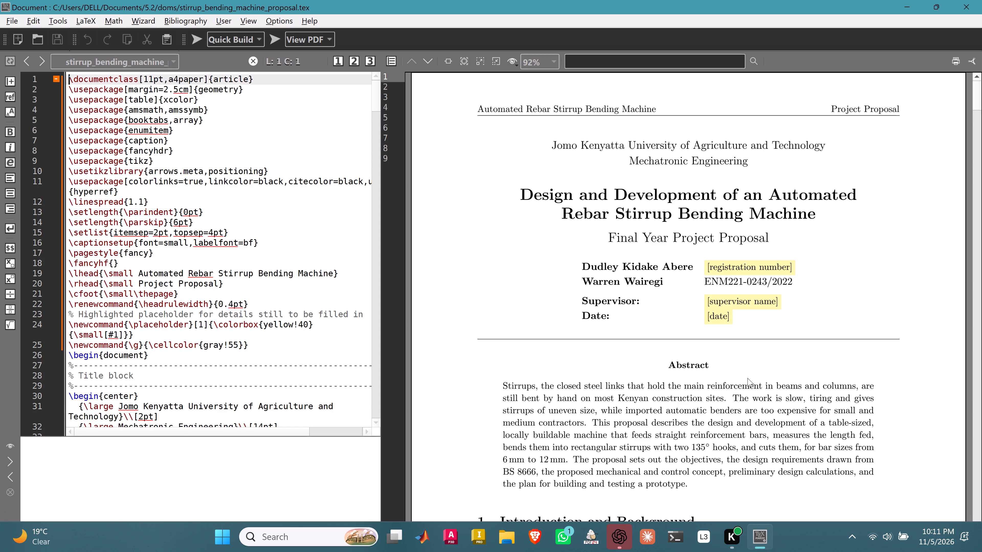
{"action": "scroll", "coordinate": [878, 358], "scroll_direction": "up", "scroll_amount": 2}
{"action": "left_click", "coordinate": [840, 362]}
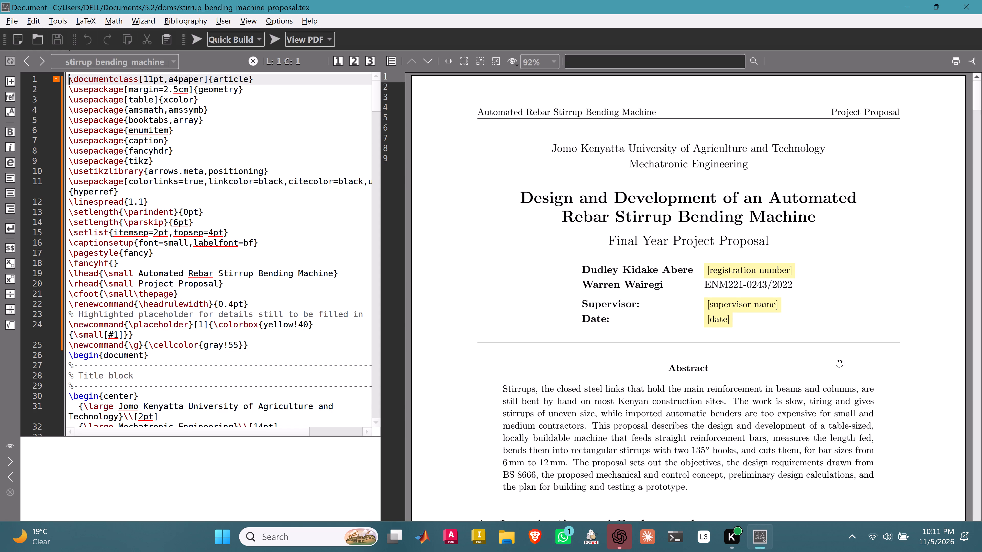
{"action": "scroll", "coordinate": [828, 364], "scroll_direction": "down", "scroll_amount": 16}
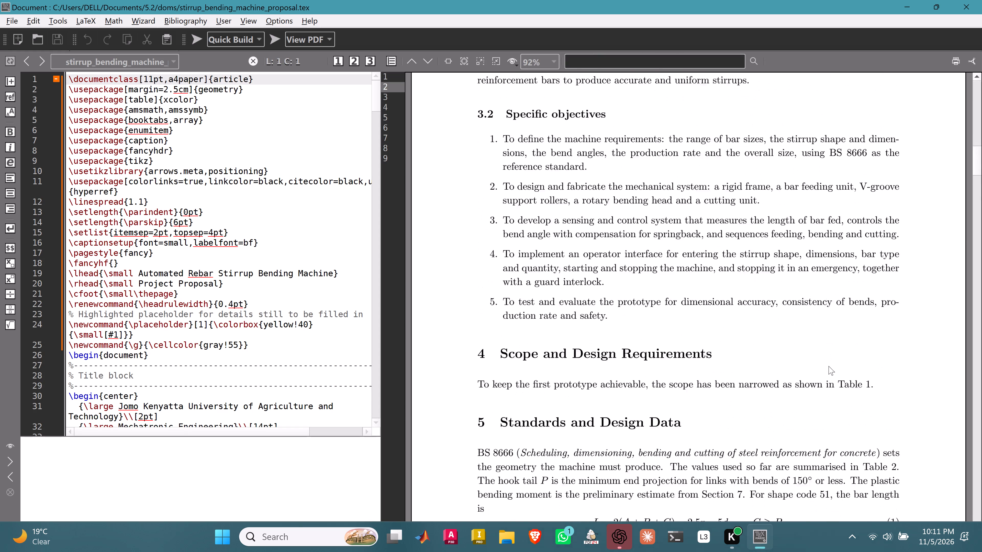
{"action": "scroll", "coordinate": [829, 366], "scroll_direction": "down", "scroll_amount": 14}
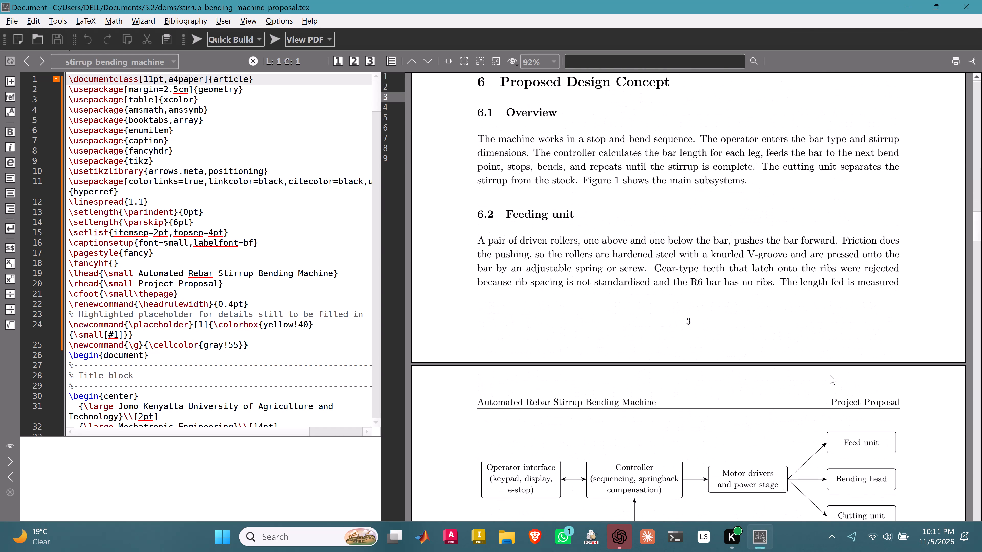
{"action": "scroll", "coordinate": [823, 378], "scroll_direction": "up", "scroll_amount": 1}
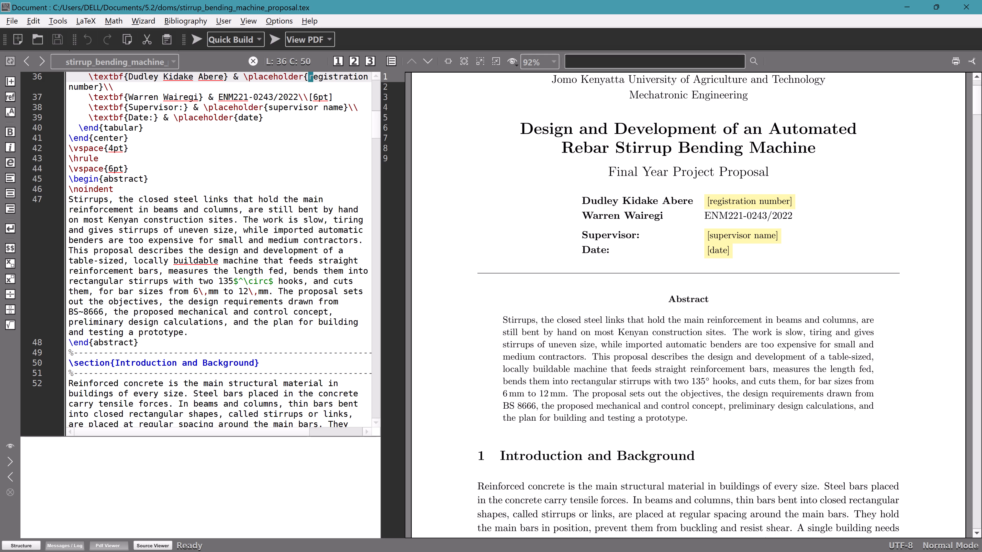
{"action": "left_click_drag", "start_coordinate": [311, 82], "coordinate": [98, 90]}
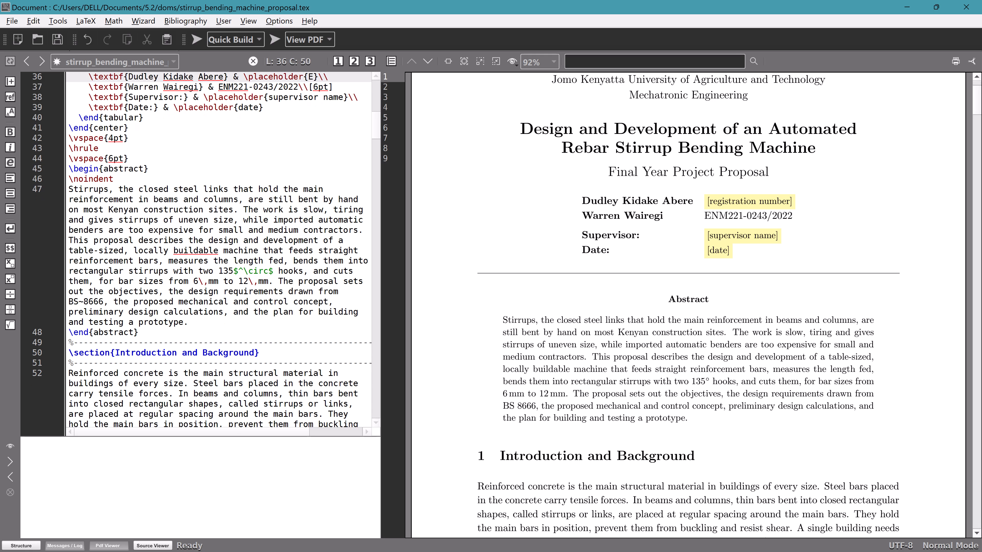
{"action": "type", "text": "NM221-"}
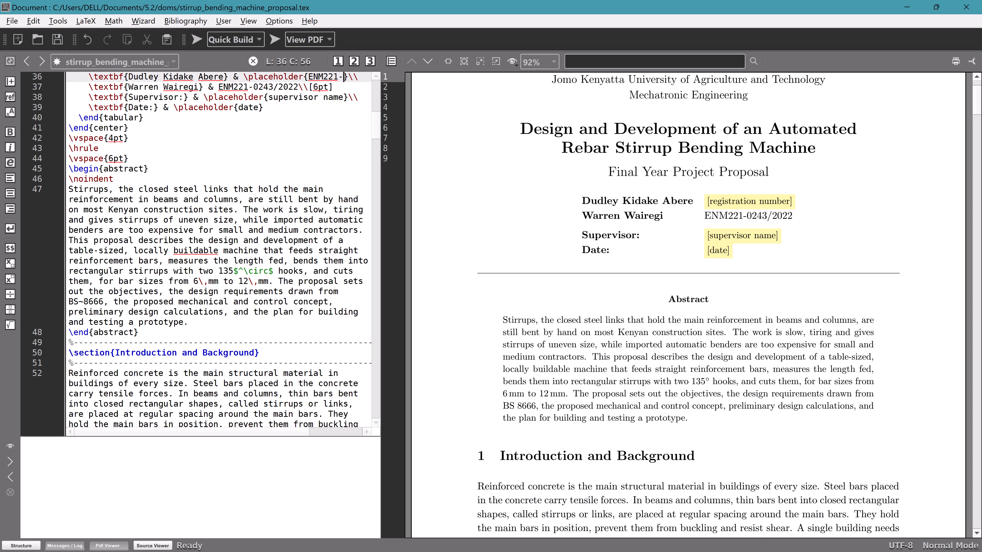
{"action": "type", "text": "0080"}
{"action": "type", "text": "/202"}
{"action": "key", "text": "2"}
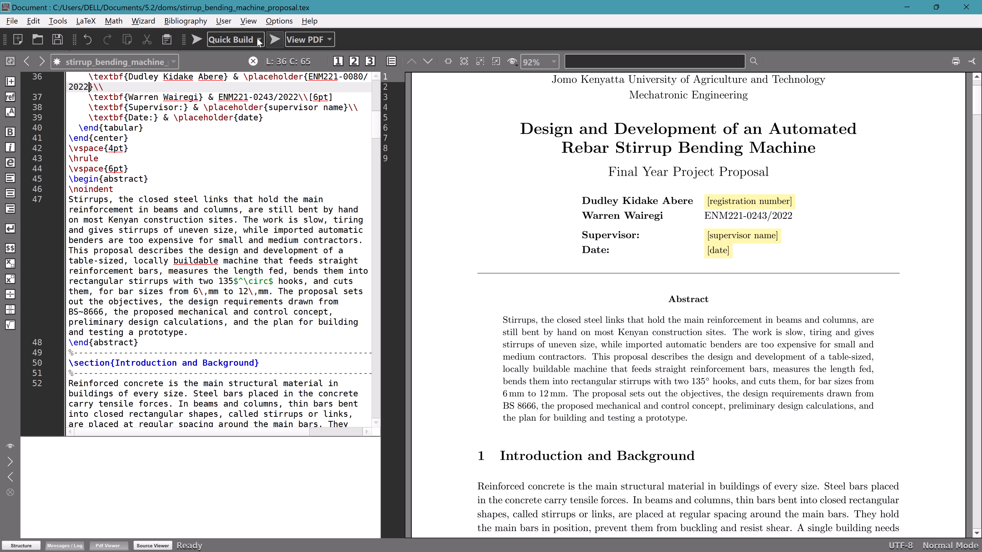
Compile the proposal with Quick Build.
{"action": "left_click", "coordinate": [200, 38]}
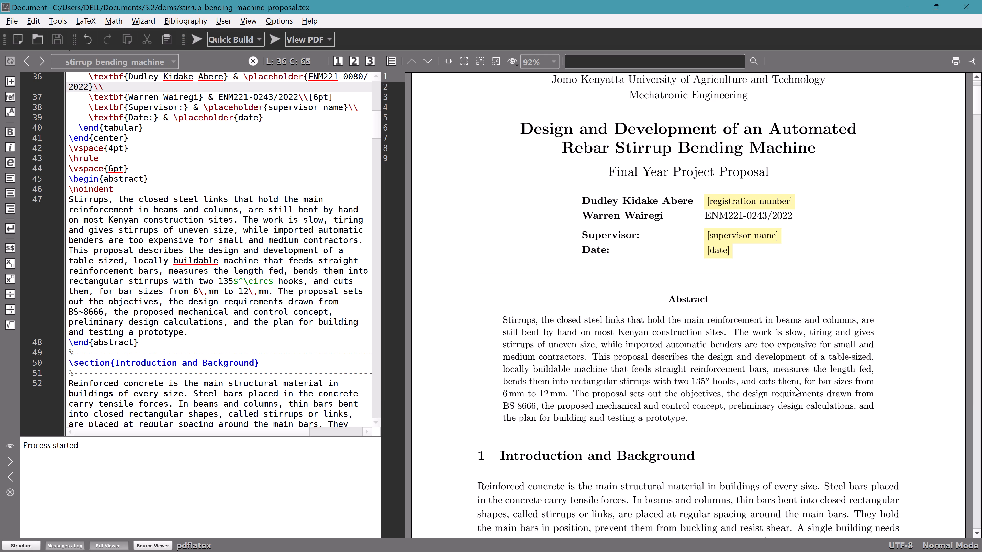
Examine the PDF pages around Table 1, Scope and design requirements, and jump from its tabular source on line 81 to the PDF.
{"action": "scroll", "coordinate": [795, 387], "scroll_direction": "down", "scroll_amount": 5}
{"action": "scroll", "coordinate": [706, 411], "scroll_direction": "down", "scroll_amount": 4}
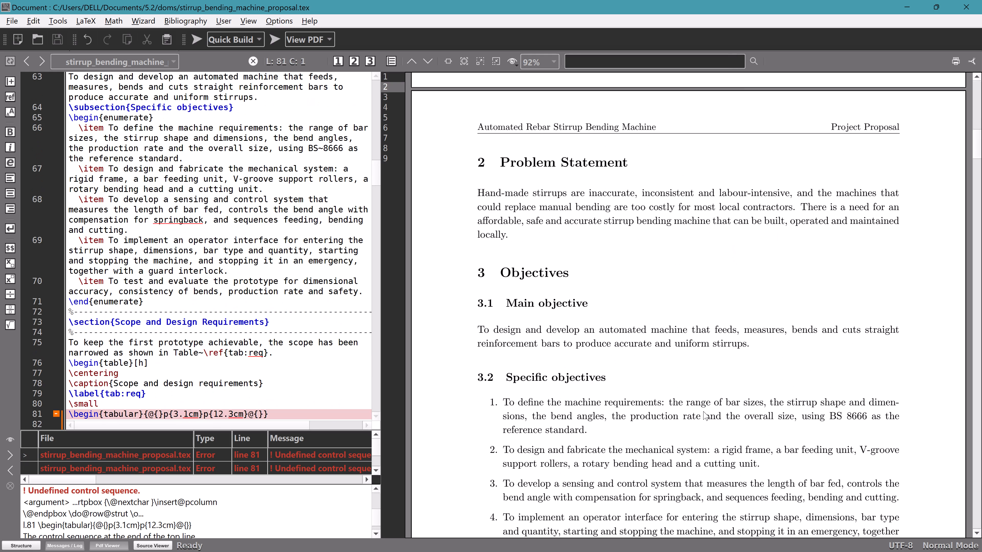
{"action": "scroll", "coordinate": [703, 411], "scroll_direction": "down", "scroll_amount": 2}
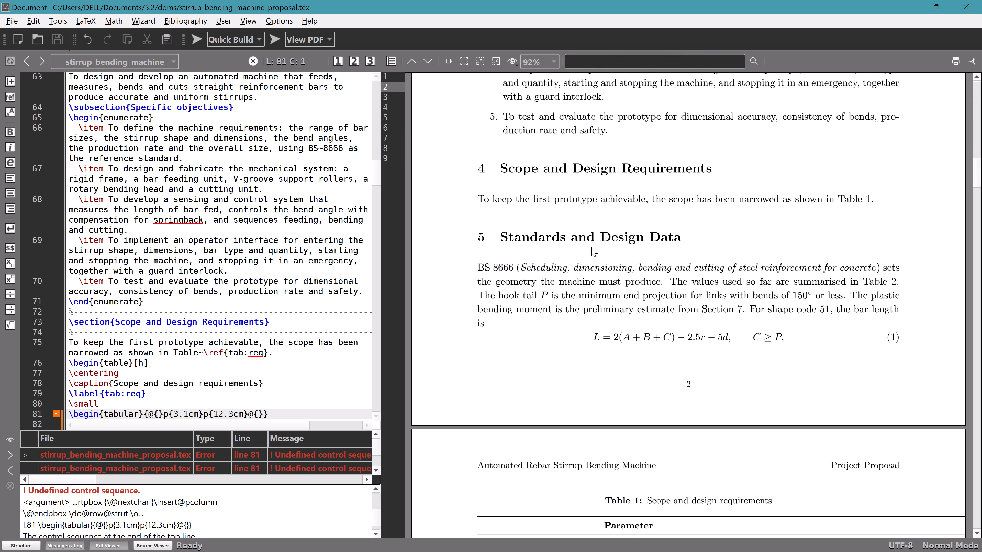
{"action": "scroll", "coordinate": [519, 232], "scroll_direction": "down", "scroll_amount": 1}
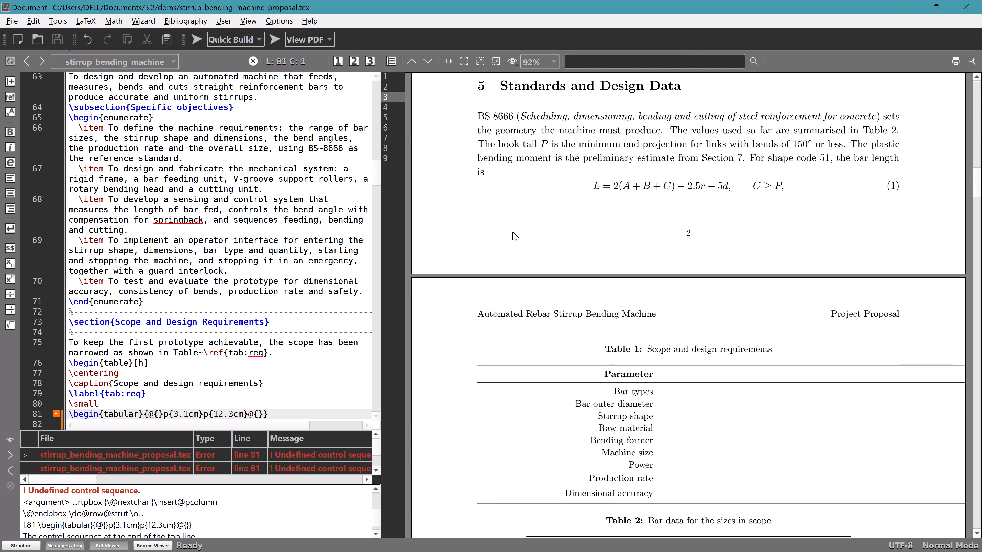
{"action": "scroll", "coordinate": [512, 232], "scroll_direction": "down", "scroll_amount": 1}
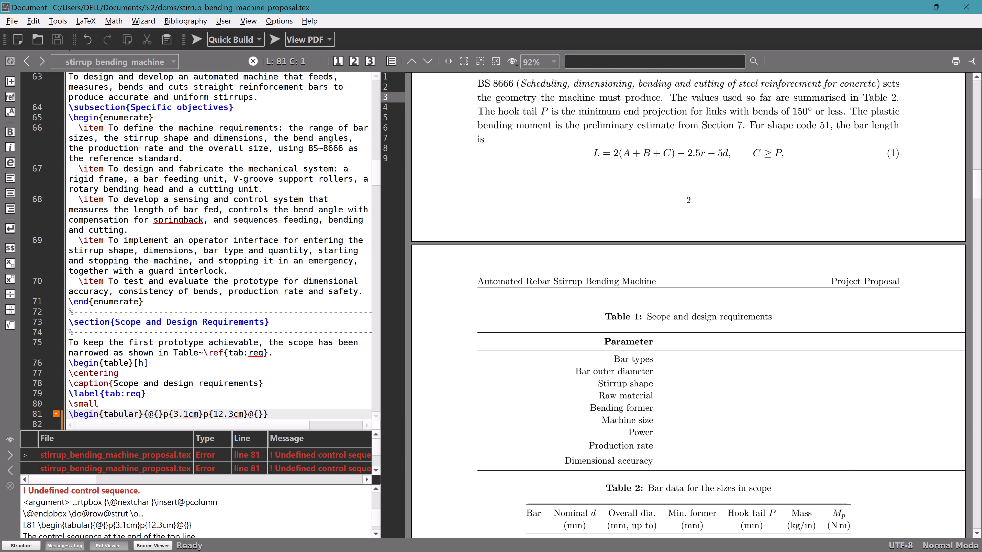
{"action": "scroll", "coordinate": [618, 236], "scroll_direction": "up", "scroll_amount": 12}
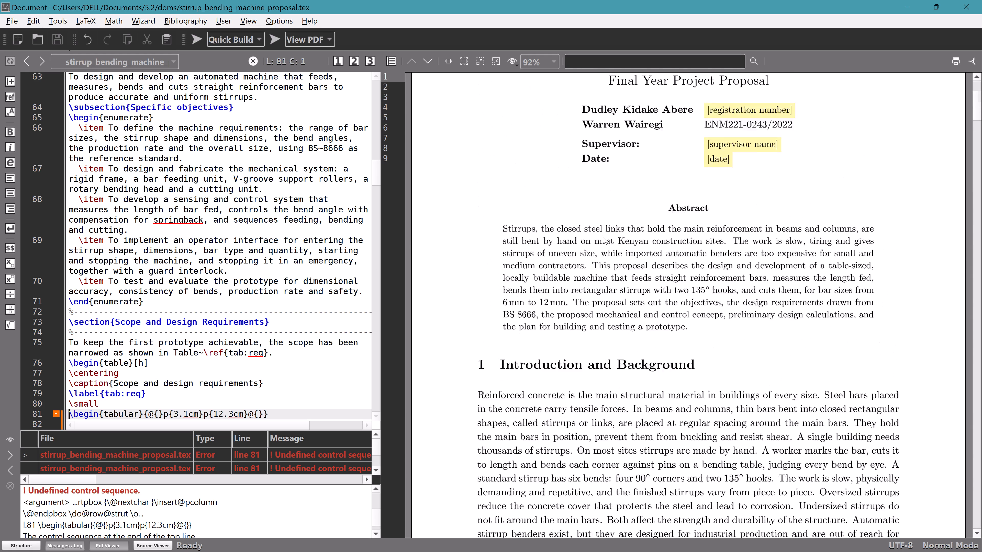
{"action": "scroll", "coordinate": [602, 236], "scroll_direction": "up", "scroll_amount": 3}
{"action": "scroll", "coordinate": [602, 236], "scroll_direction": "down", "scroll_amount": 4}
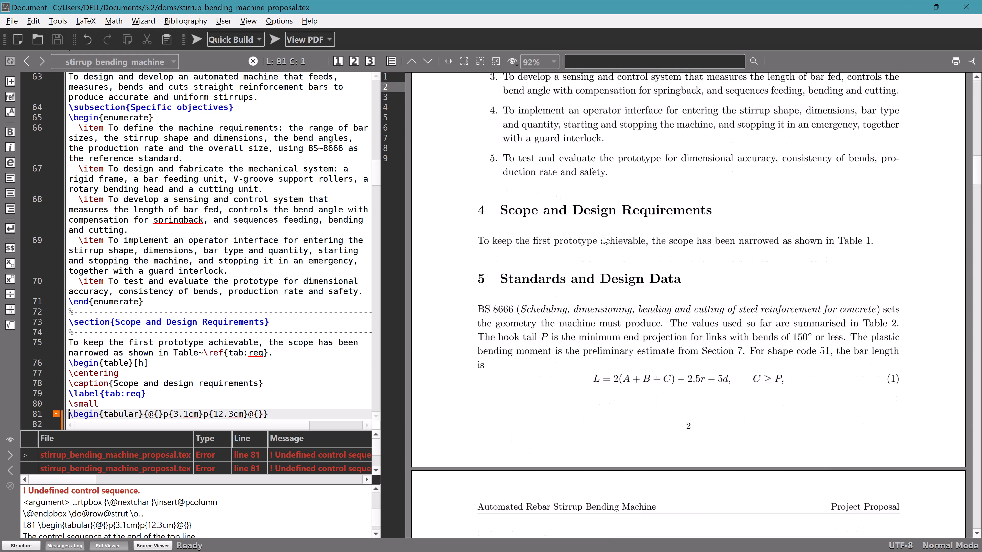
{"action": "scroll", "coordinate": [602, 236], "scroll_direction": "down", "scroll_amount": 2}
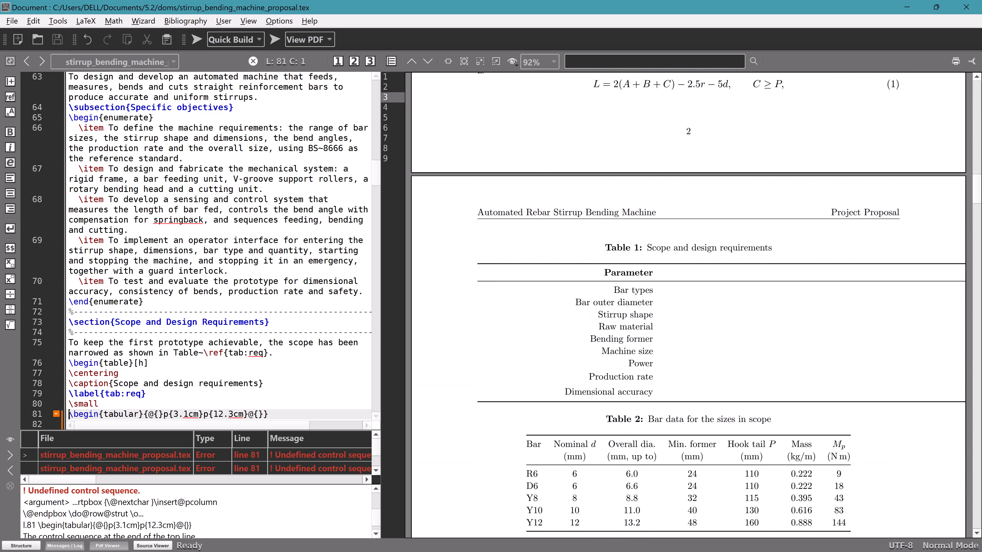
{"action": "right_click", "coordinate": [118, 412]}
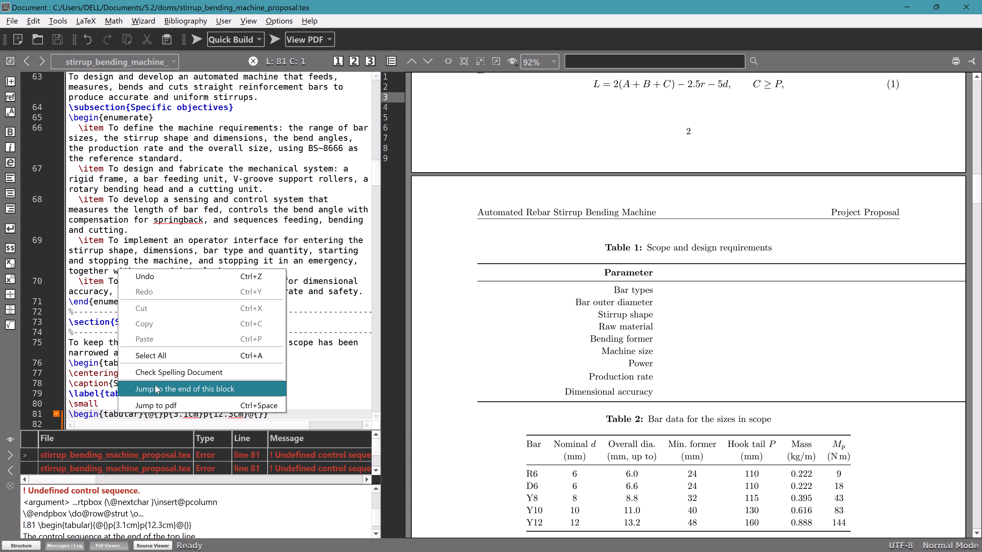
{"action": "left_click", "coordinate": [165, 403]}
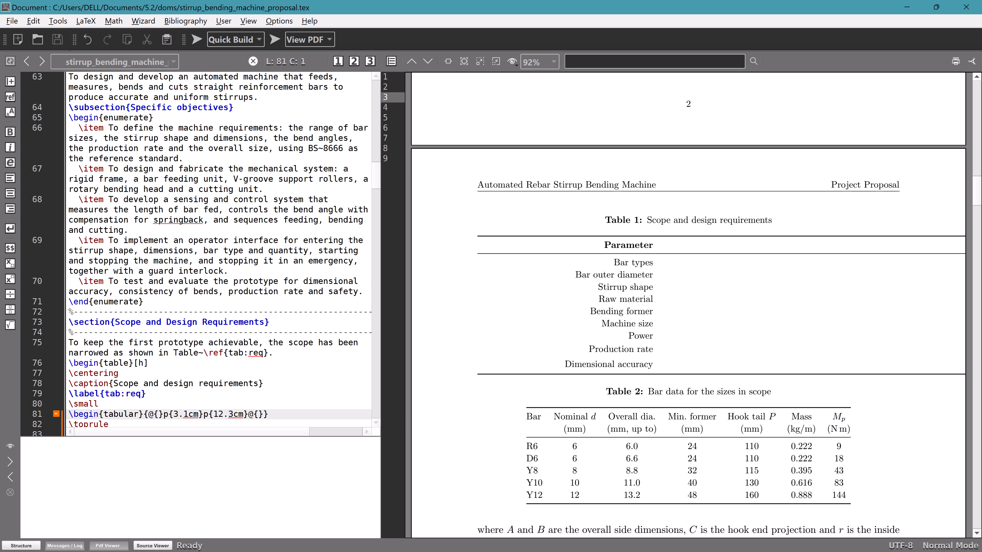
Comment out the entire Scope and design requirements table in the source, from \begin{table}[h] on line 76 to \end{table} on line 96.
{"action": "scroll", "coordinate": [169, 323], "scroll_direction": "down", "scroll_amount": 1}
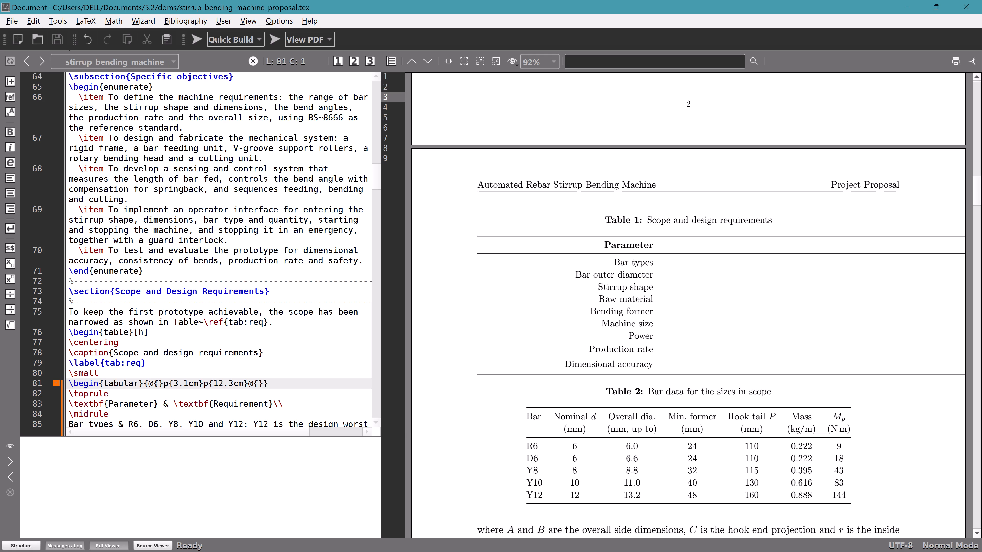
{"action": "left_click_drag", "start_coordinate": [67, 332], "coordinate": [151, 388]}
{"action": "scroll", "coordinate": [159, 380], "scroll_direction": "down", "scroll_amount": 9}
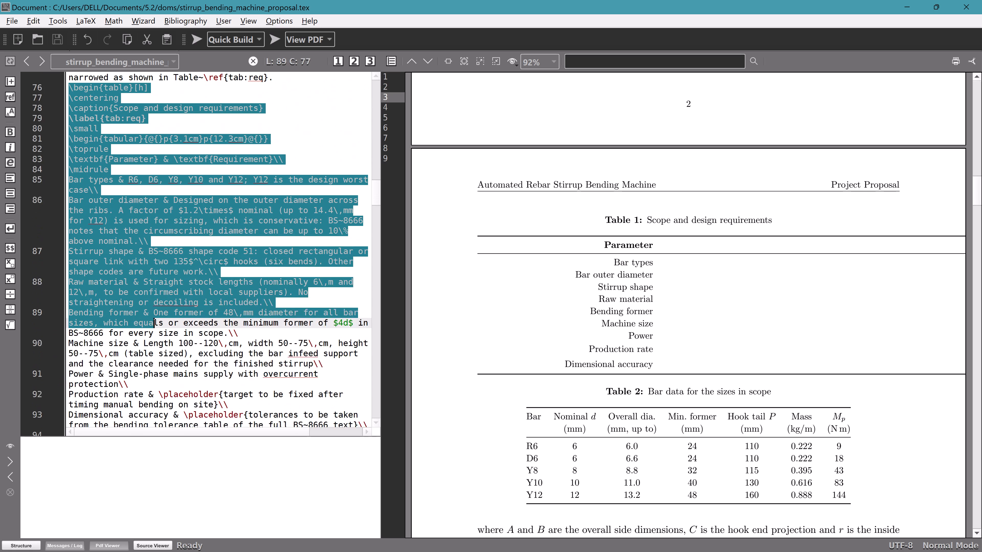
{"action": "left_click_drag", "start_coordinate": [151, 388], "coordinate": [123, 336]}
{"action": "scroll", "coordinate": [151, 388], "scroll_direction": "down", "scroll_amount": 3}
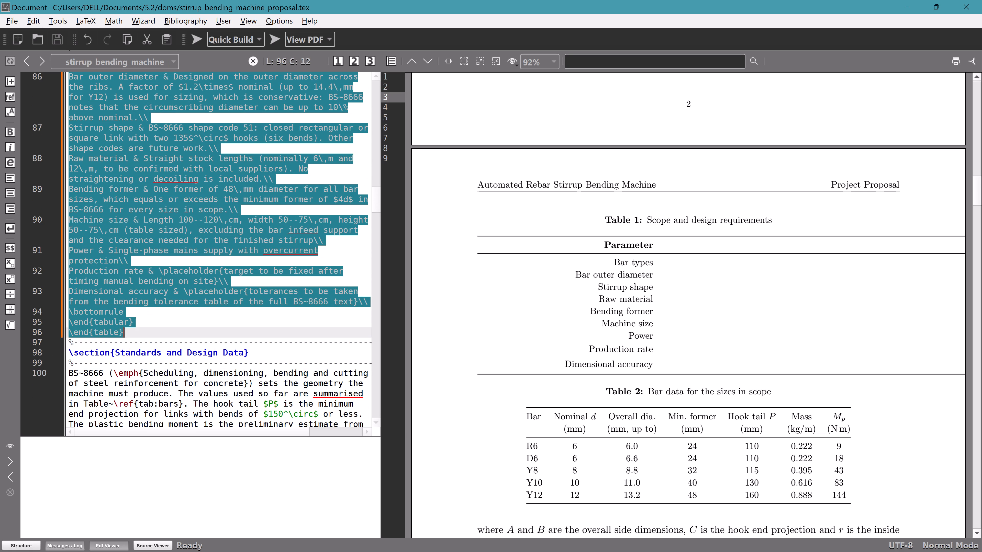
{"action": "key", "text": "ctrl+t"}
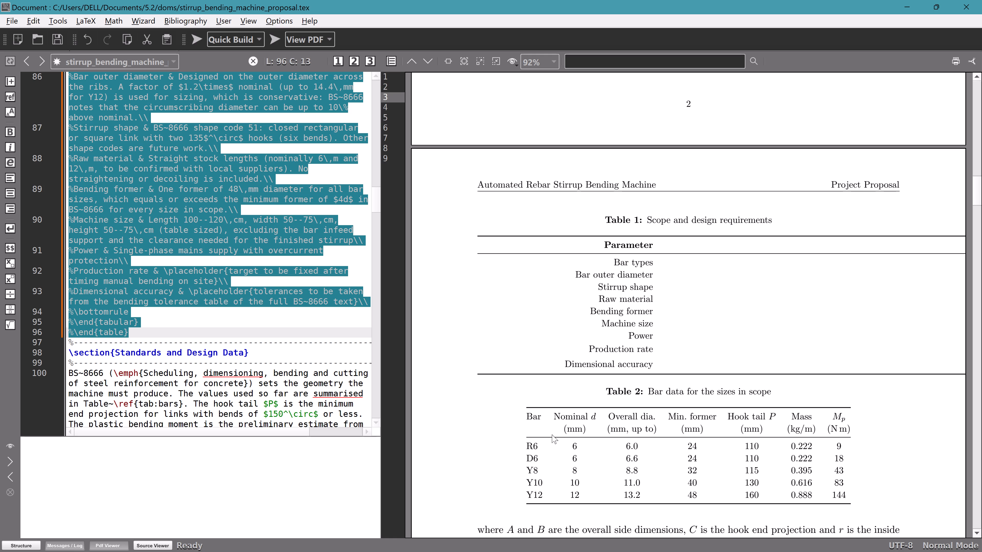
Recompile the proposal with Quick Build after looking over the source and PDF around Table 2, Bar data for the sizes in scope.
{"action": "scroll", "coordinate": [209, 362], "scroll_direction": "down", "scroll_amount": 1}
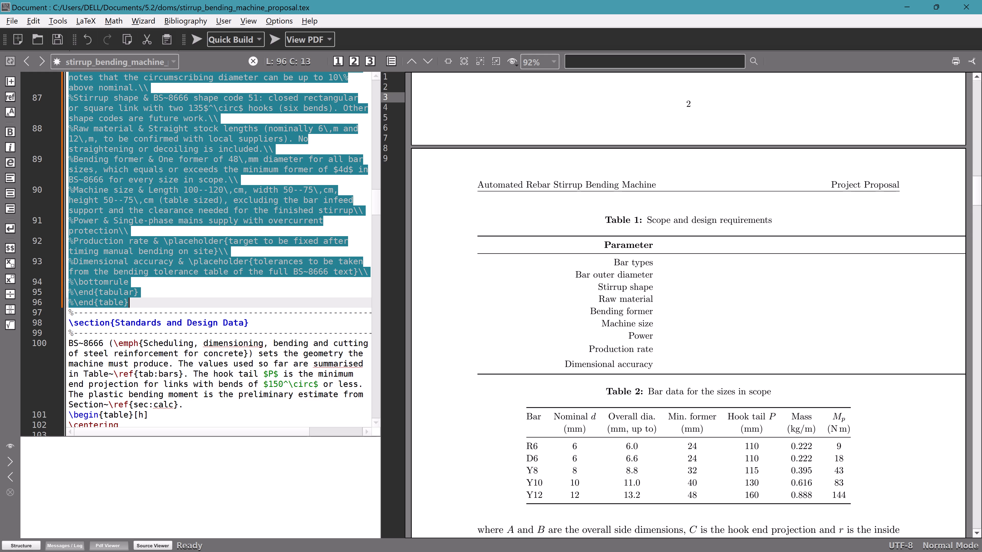
{"action": "scroll", "coordinate": [182, 353], "scroll_direction": "down", "scroll_amount": 4}
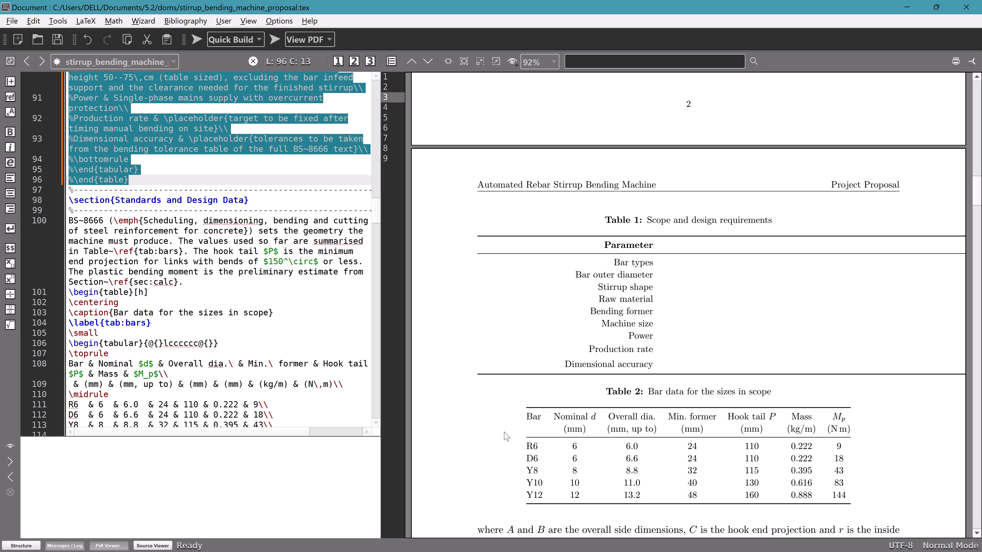
{"action": "scroll", "coordinate": [596, 449], "scroll_direction": "down", "scroll_amount": 1}
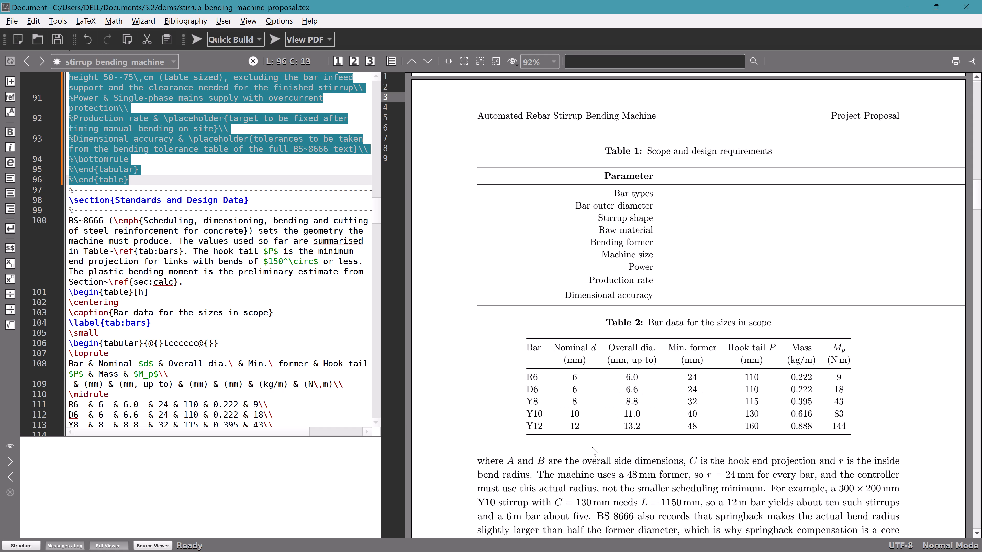
{"action": "scroll", "coordinate": [588, 446], "scroll_direction": "down", "scroll_amount": 3}
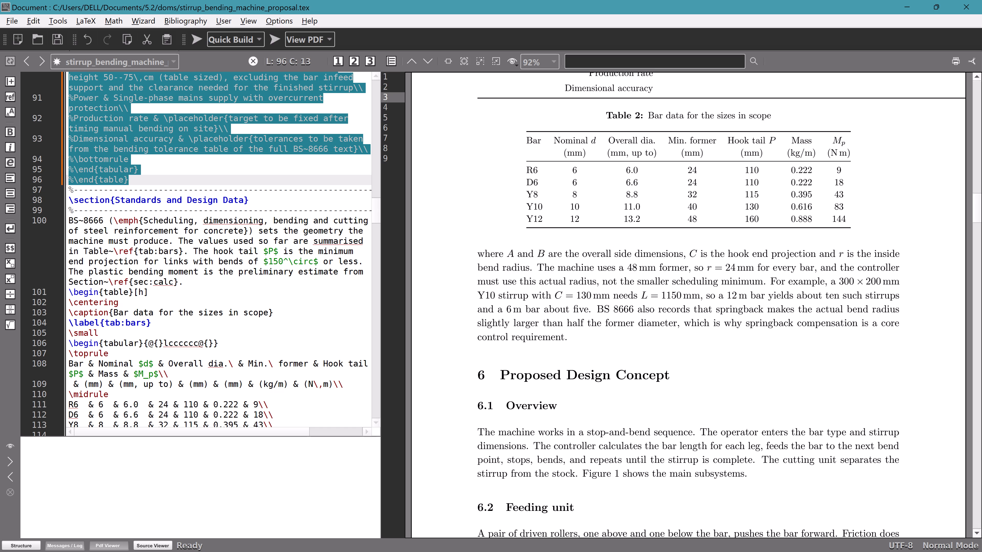
{"action": "left_click", "coordinate": [202, 40]}
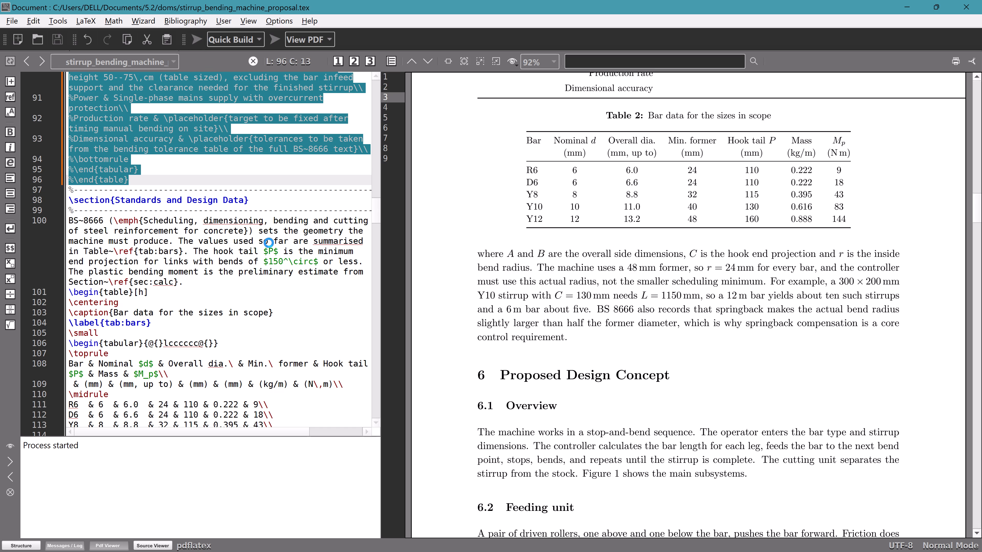
{"action": "scroll", "coordinate": [269, 243], "scroll_direction": "down", "scroll_amount": 2}
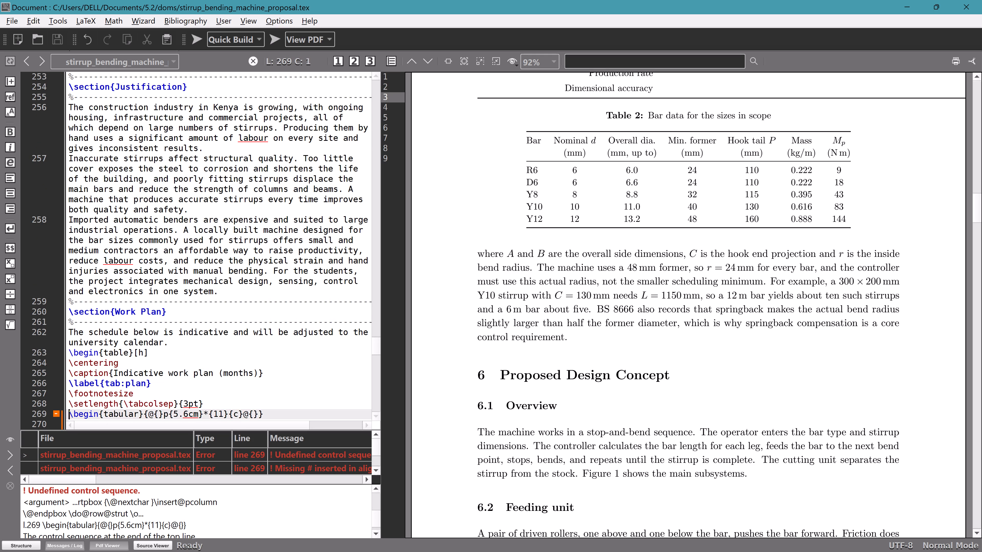
Jump from the Work Plan tabular source on line 269 to its matching place in the PDF.
{"action": "right_click", "coordinate": [243, 411]}
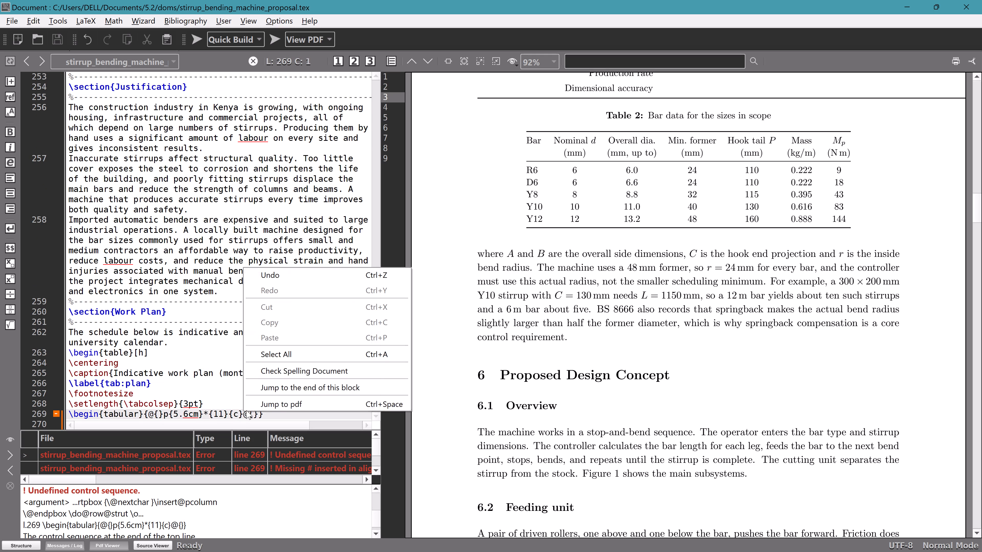
{"action": "left_click", "coordinate": [260, 407]}
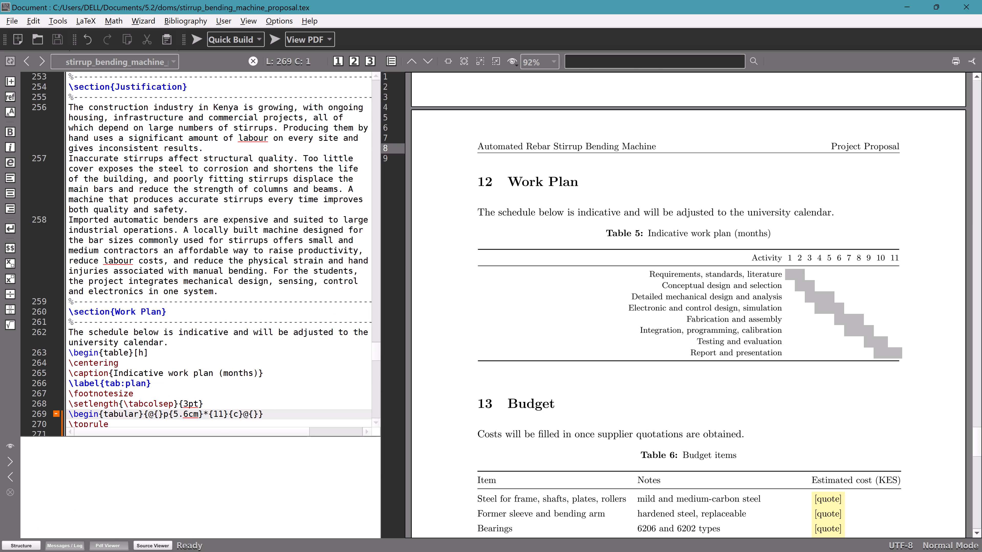
Comment out the Work Plan table source from \begin{tabular} on line 269 to \end{table} on line 283.
{"action": "scroll", "coordinate": [290, 395], "scroll_direction": "down", "scroll_amount": 2}
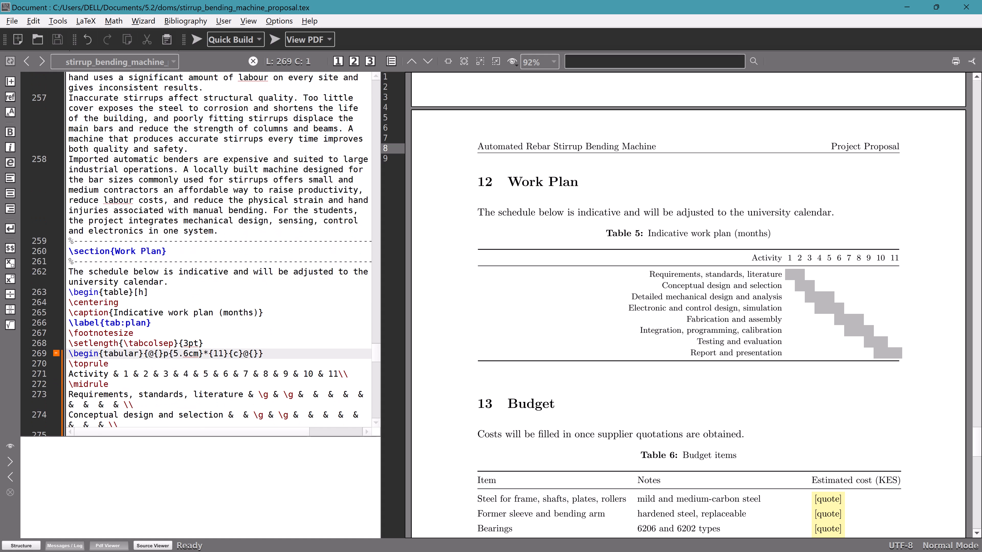
{"action": "scroll", "coordinate": [290, 396], "scroll_direction": "down", "scroll_amount": 1}
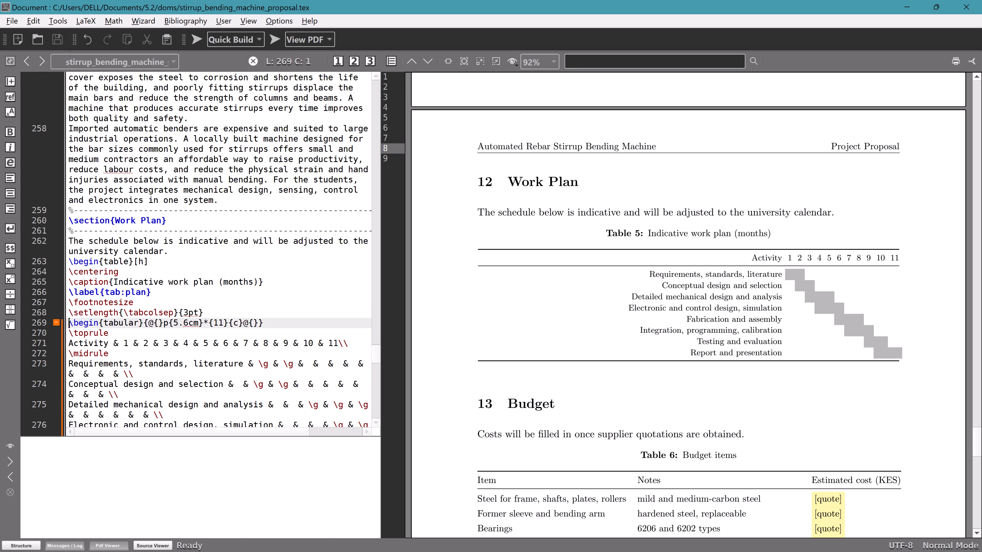
{"action": "scroll", "coordinate": [290, 396], "scroll_direction": "down", "scroll_amount": 2}
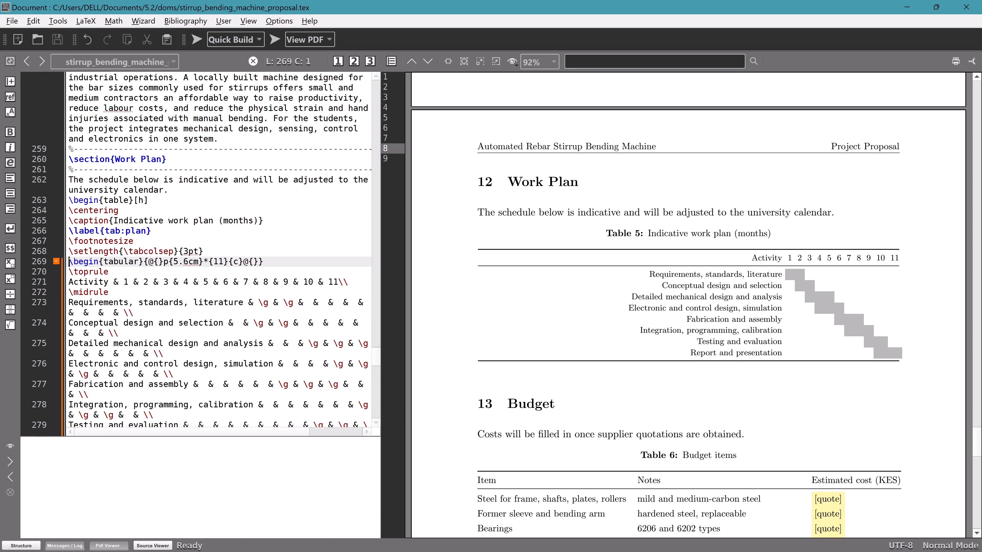
{"action": "scroll", "coordinate": [290, 396], "scroll_direction": "down", "scroll_amount": 1}
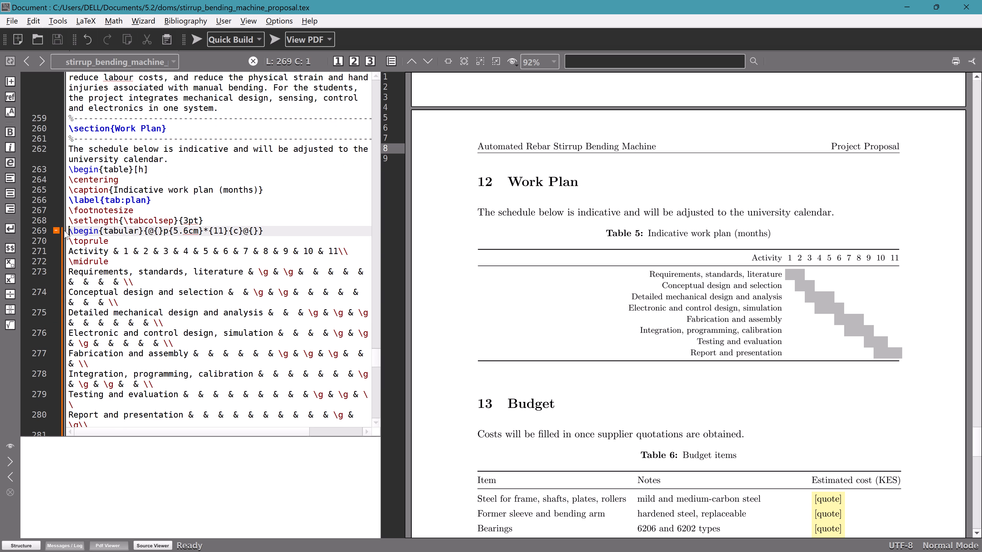
{"action": "left_click_drag", "start_coordinate": [67, 227], "coordinate": [202, 352]}
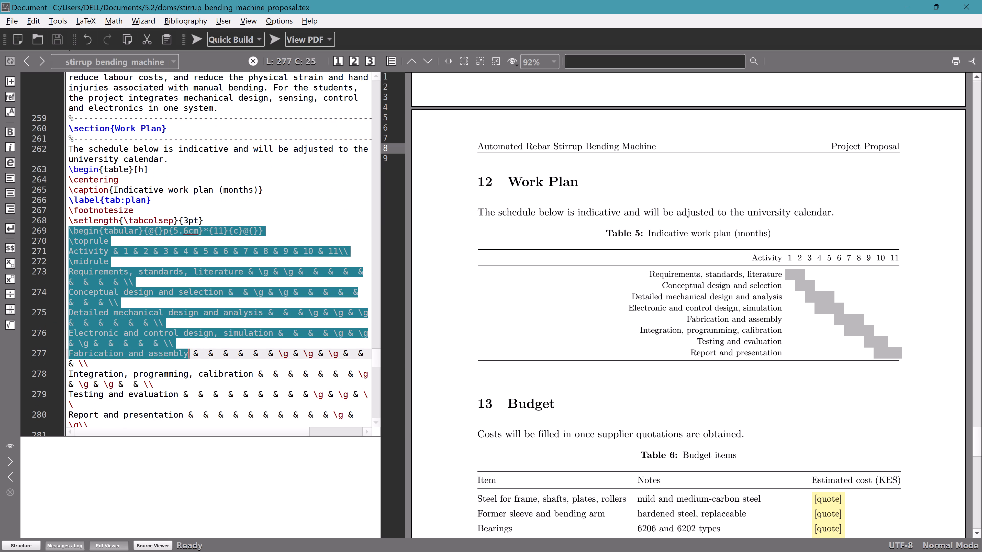
{"action": "left_click_drag", "start_coordinate": [202, 352], "coordinate": [202, 341]}
{"action": "scroll", "coordinate": [203, 352], "scroll_direction": "down", "scroll_amount": 4}
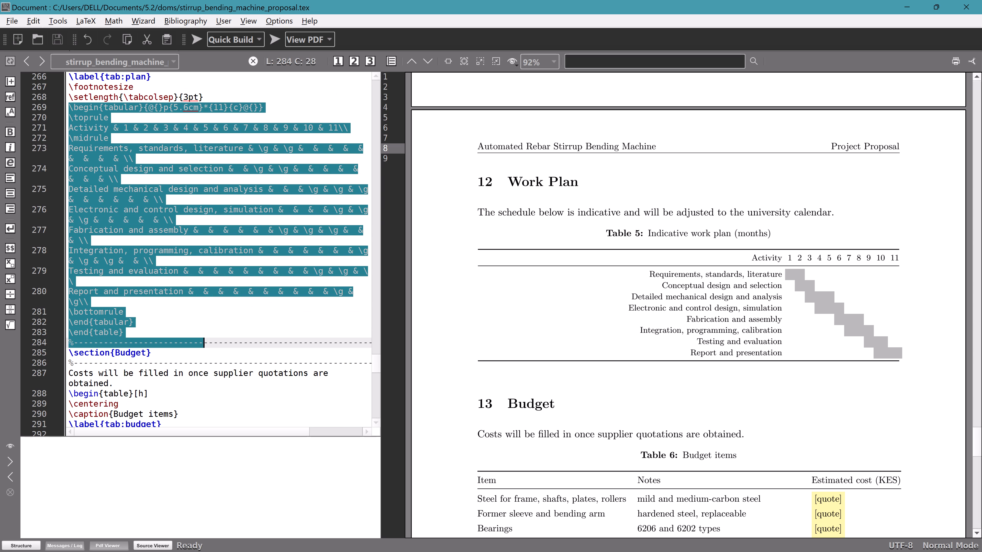
{"action": "left_click_drag", "start_coordinate": [202, 341], "coordinate": [200, 335]}
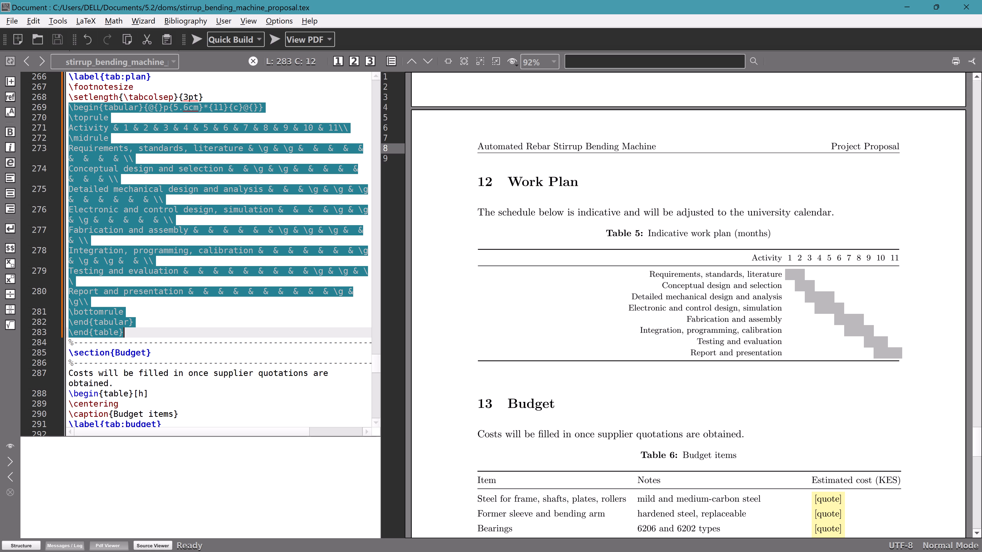
{"action": "key", "text": "ctrl+t"}
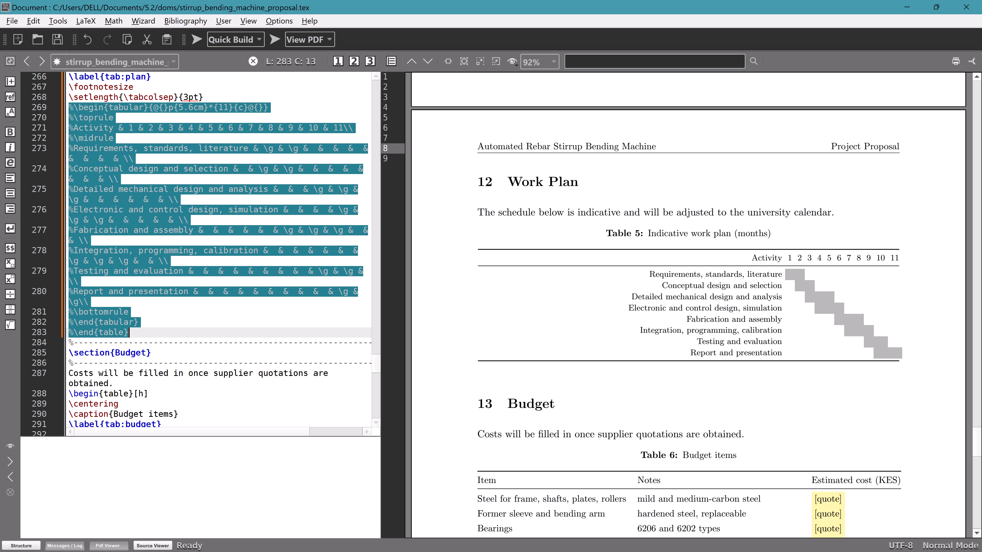
Recompile the proposal with Quick Build.
{"action": "left_click", "coordinate": [197, 34]}
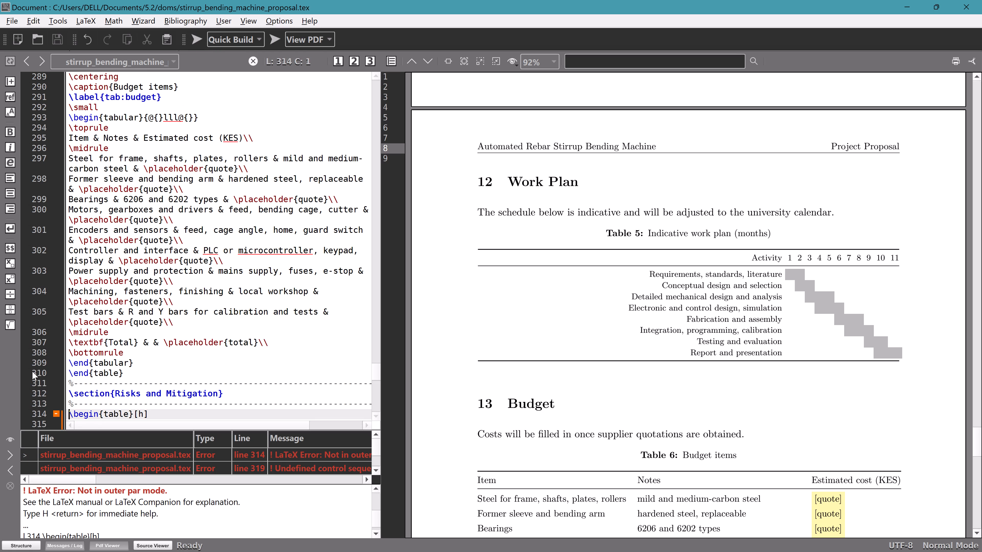
Jump from the Risks and Mitigation table source on line 314 to its matching place in the PDF.
{"action": "right_click", "coordinate": [77, 416]}
{"action": "left_click", "coordinate": [97, 412]}
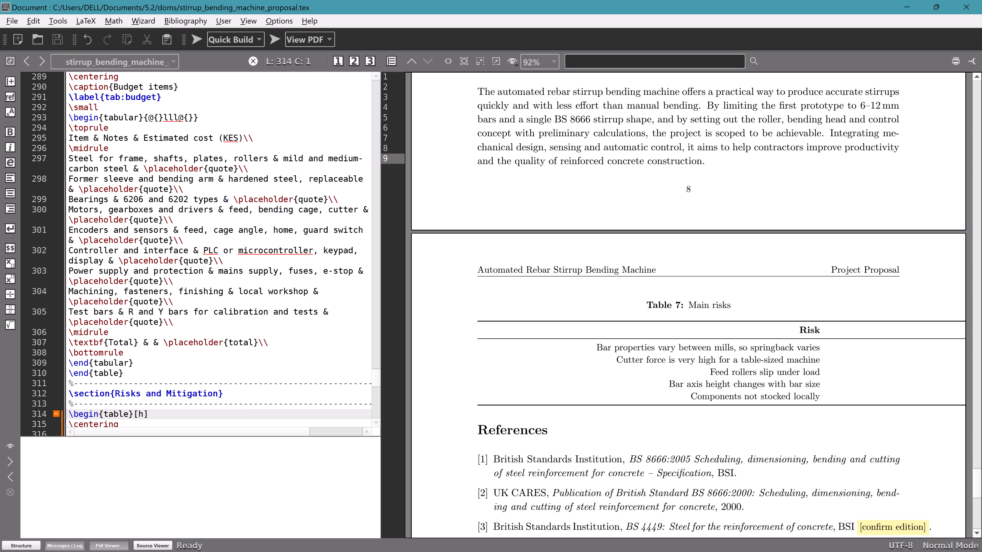
Comment out the entire Main risks table in the source, from \begin{table}[h] on line 314 to \end{table} on line 330.
{"action": "scroll", "coordinate": [69, 398], "scroll_direction": "down", "scroll_amount": 3}
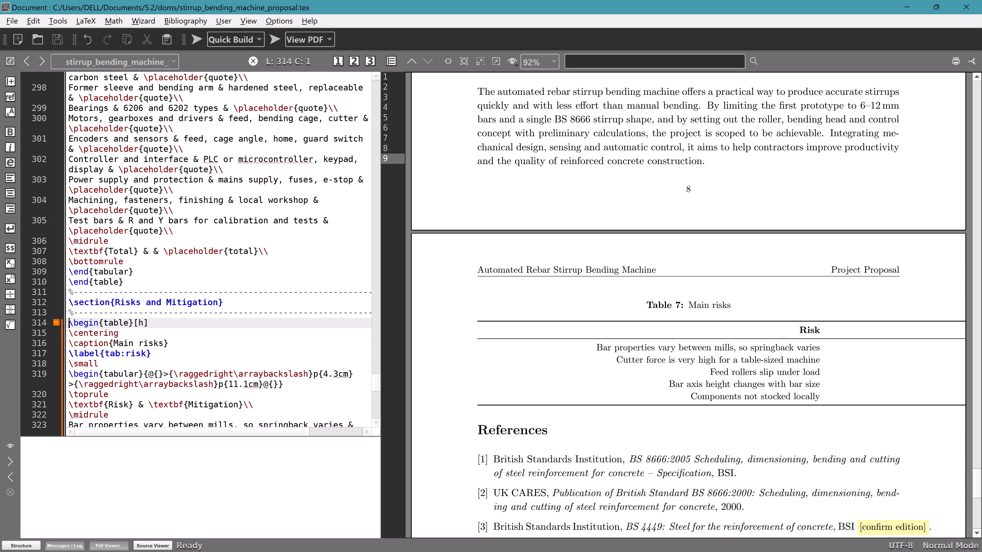
{"action": "scroll", "coordinate": [72, 377], "scroll_direction": "down", "scroll_amount": 1}
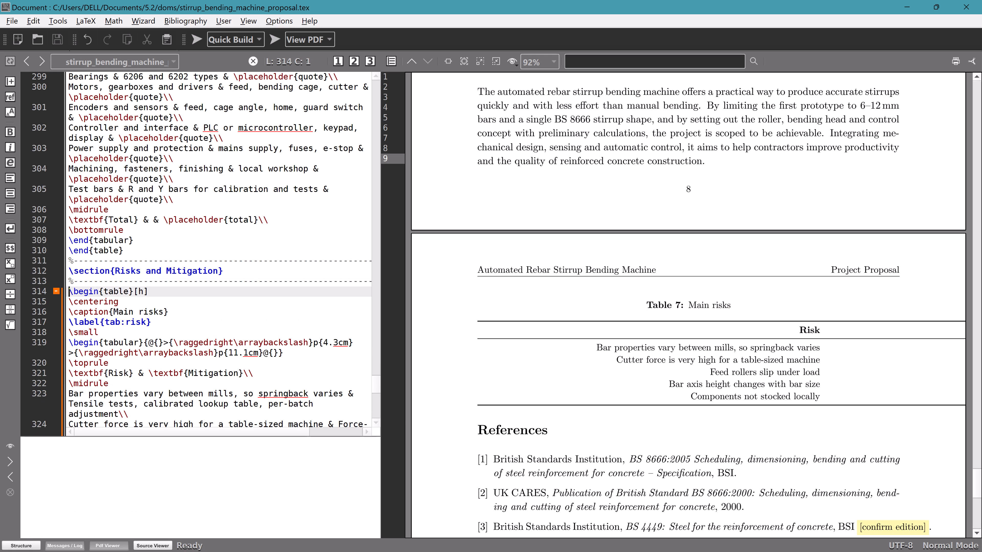
{"action": "left_click_drag", "start_coordinate": [68, 293], "coordinate": [112, 392]}
{"action": "scroll", "coordinate": [112, 391], "scroll_direction": "down", "scroll_amount": 4}
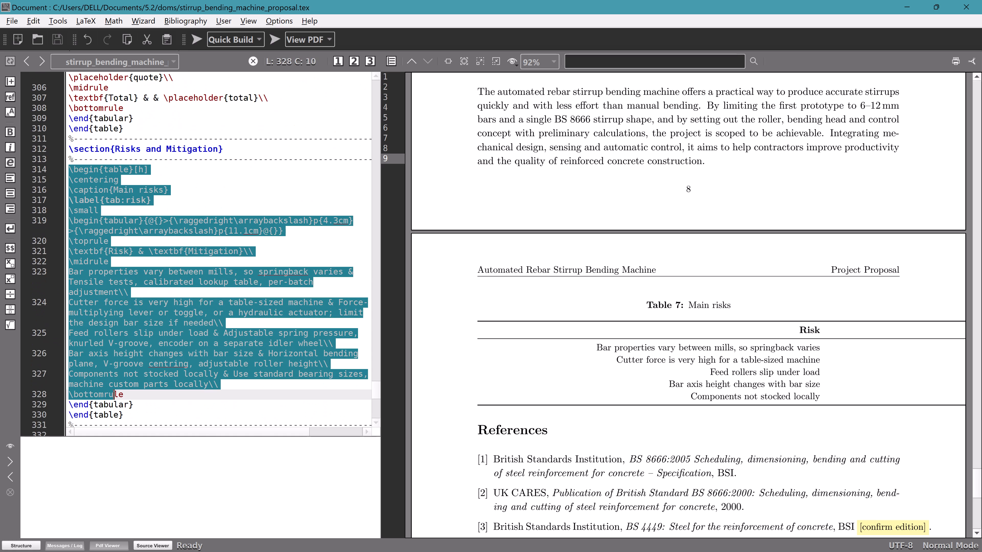
{"action": "left_click_drag", "start_coordinate": [112, 392], "coordinate": [127, 414]}
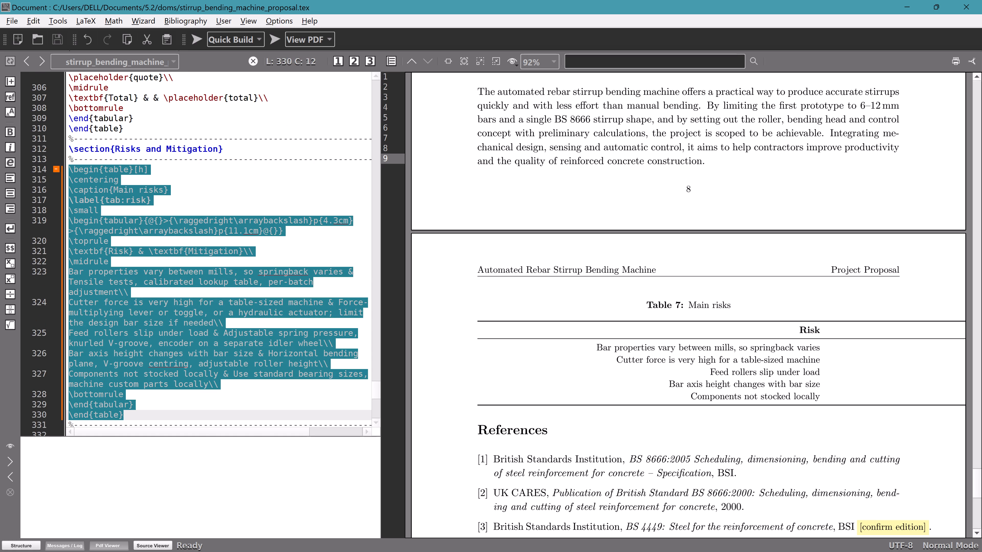
{"action": "left_click_drag", "start_coordinate": [127, 414], "coordinate": [127, 330]}
{"action": "scroll", "coordinate": [134, 429], "scroll_direction": "down", "scroll_amount": 1}
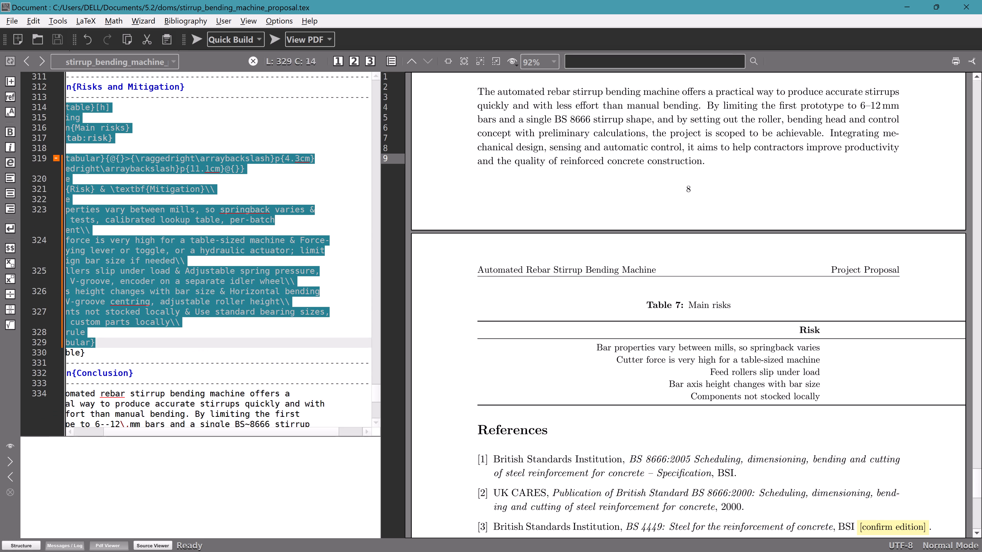
{"action": "left_click_drag", "start_coordinate": [127, 330], "coordinate": [128, 325]}
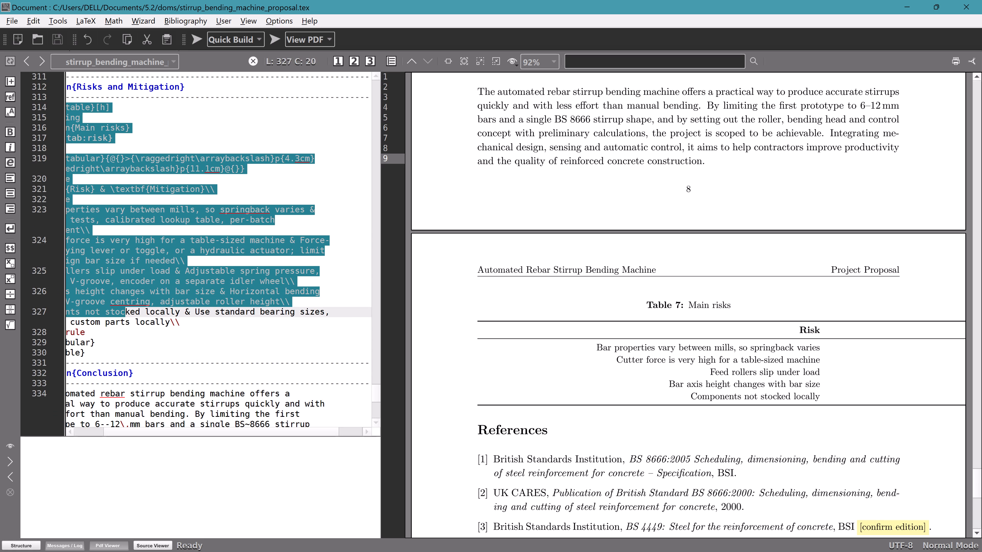
{"action": "left_click_drag", "start_coordinate": [128, 325], "coordinate": [85, 355]}
{"action": "scroll", "coordinate": [85, 355], "scroll_direction": "down", "scroll_amount": 1}
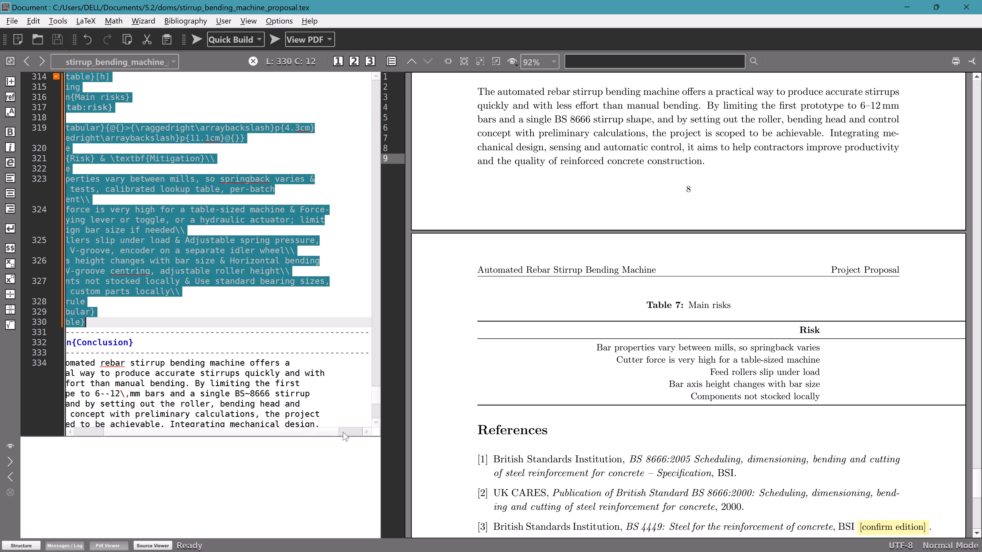
{"action": "left_click_drag", "start_coordinate": [344, 430], "coordinate": [295, 429]}
{"action": "left_click_drag", "start_coordinate": [232, 435], "coordinate": [177, 434]}
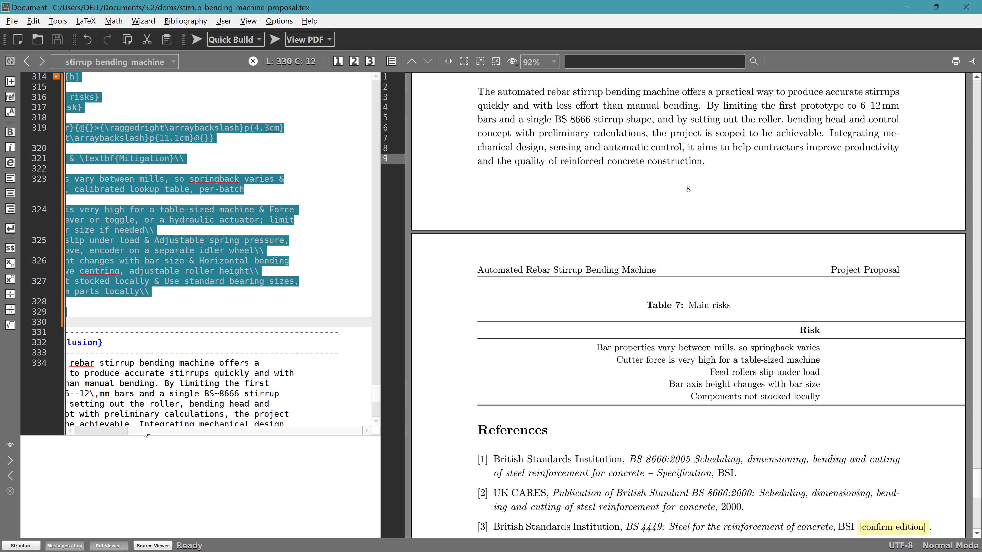
{"action": "left_click_drag", "start_coordinate": [127, 427], "coordinate": [97, 428]}
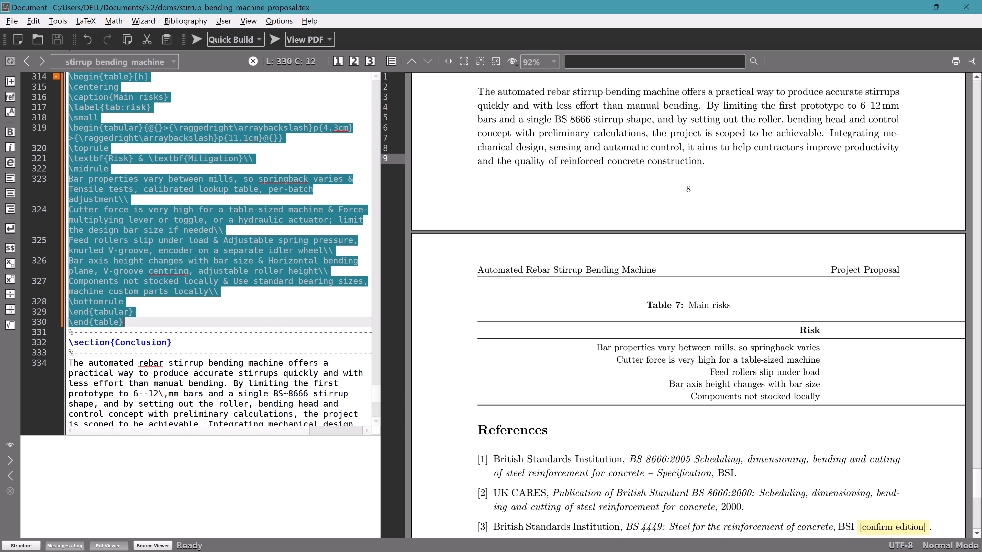
{"action": "key", "text": "ctrl+t"}
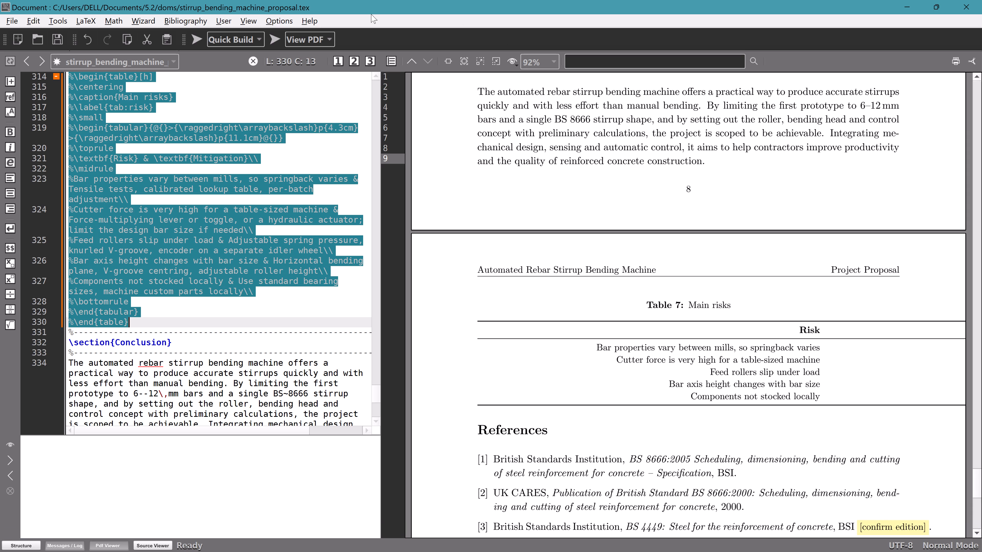
Recompile the proposal with Quick Build.
{"action": "left_click", "coordinate": [201, 36]}
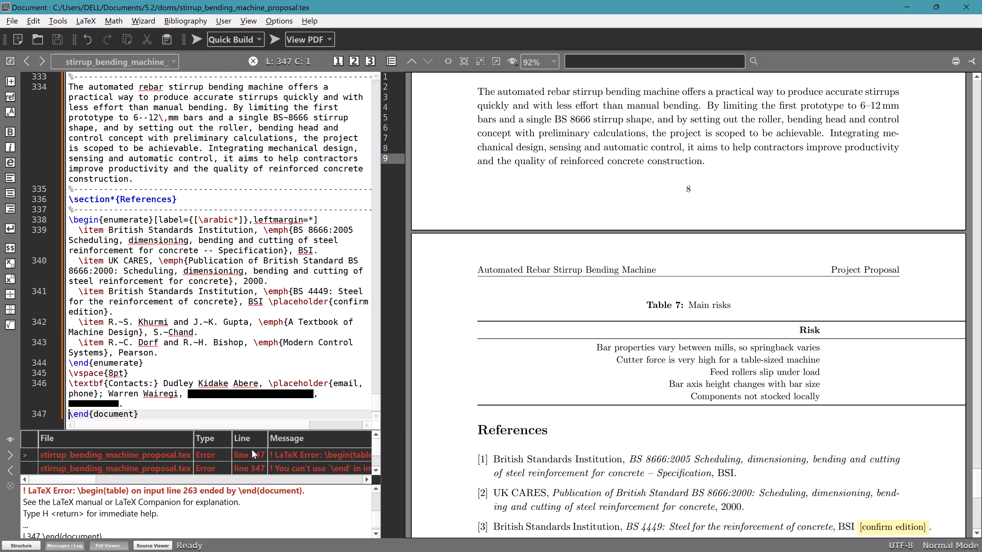
Examine the full message of the first compile error reported for line 347.
{"action": "right_click", "coordinate": [248, 453]}
{"action": "right_click", "coordinate": [319, 451]}
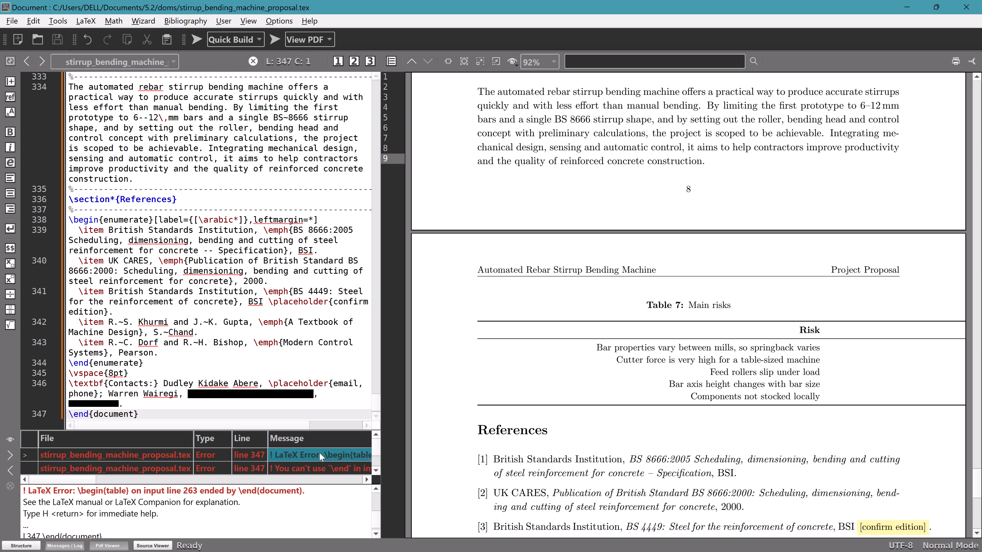
{"action": "left_click", "coordinate": [295, 456]}
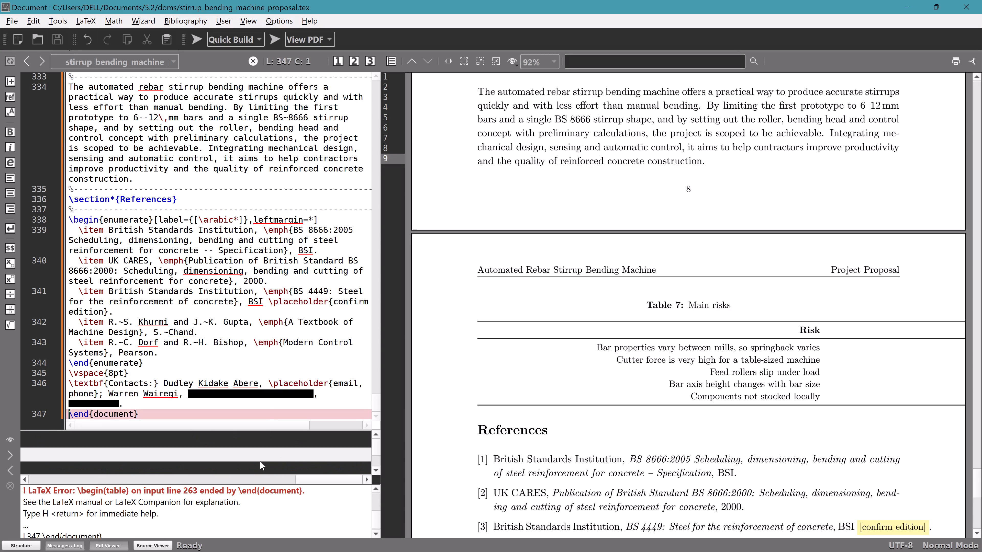
{"action": "left_click", "coordinate": [232, 449]}
{"action": "left_click", "coordinate": [25, 480]}
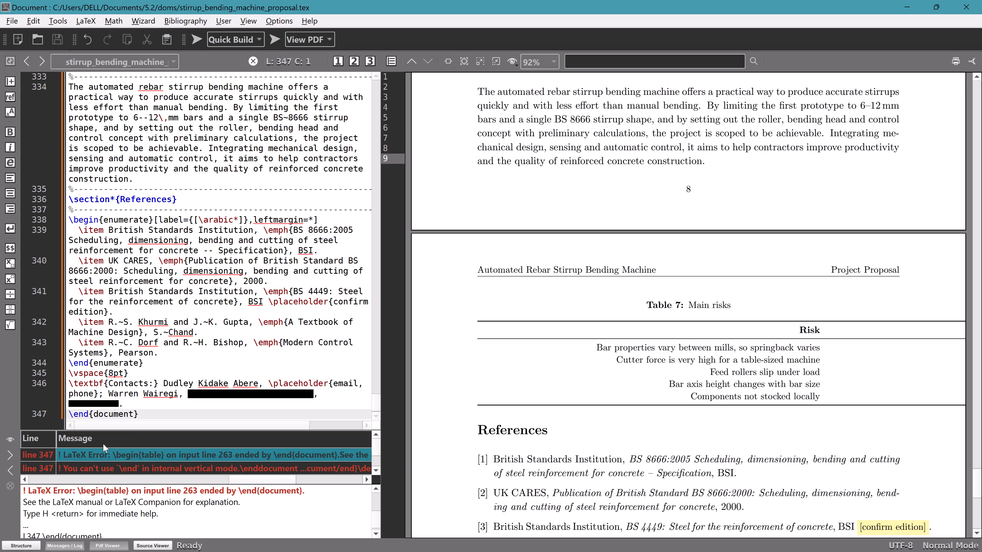
Comment out the remaining opening lines of the Indicative work plan table, from \begin{table}[h] on line 263 to \setlength{\tabcolsep}{3pt} on line 268.
{"action": "scroll", "coordinate": [123, 342], "scroll_direction": "up", "scroll_amount": 3}
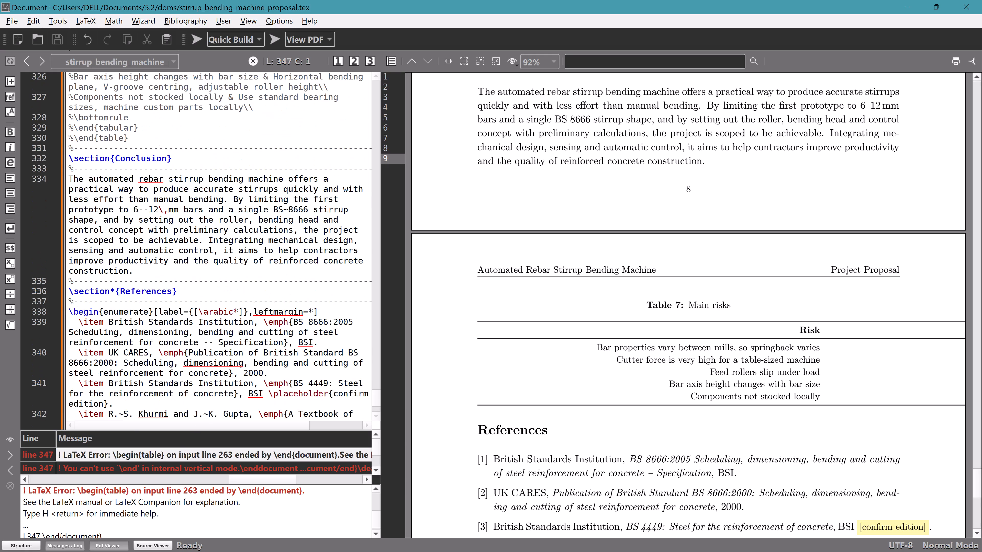
{"action": "left_click_drag", "start_coordinate": [377, 397], "coordinate": [378, 362]}
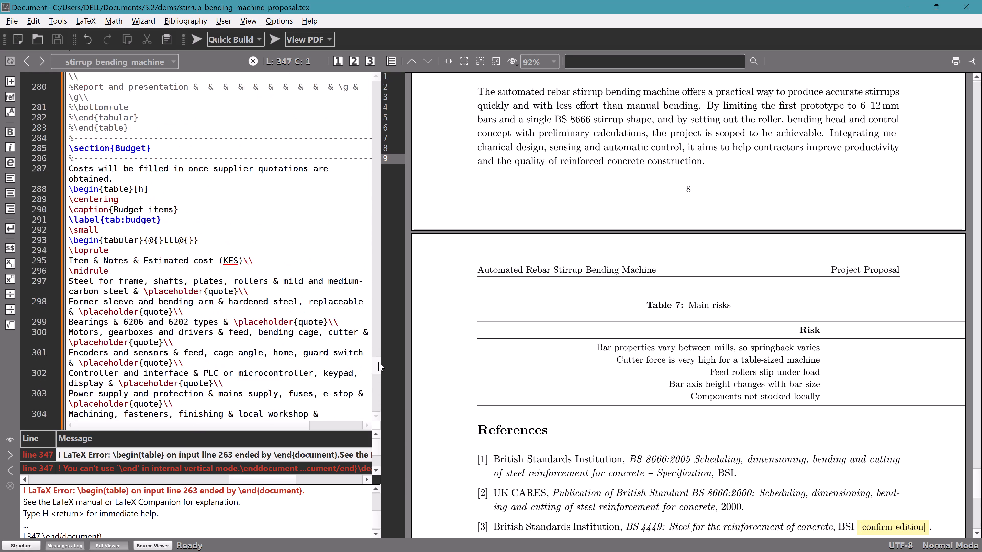
{"action": "left_click_drag", "start_coordinate": [378, 362], "coordinate": [380, 347]}
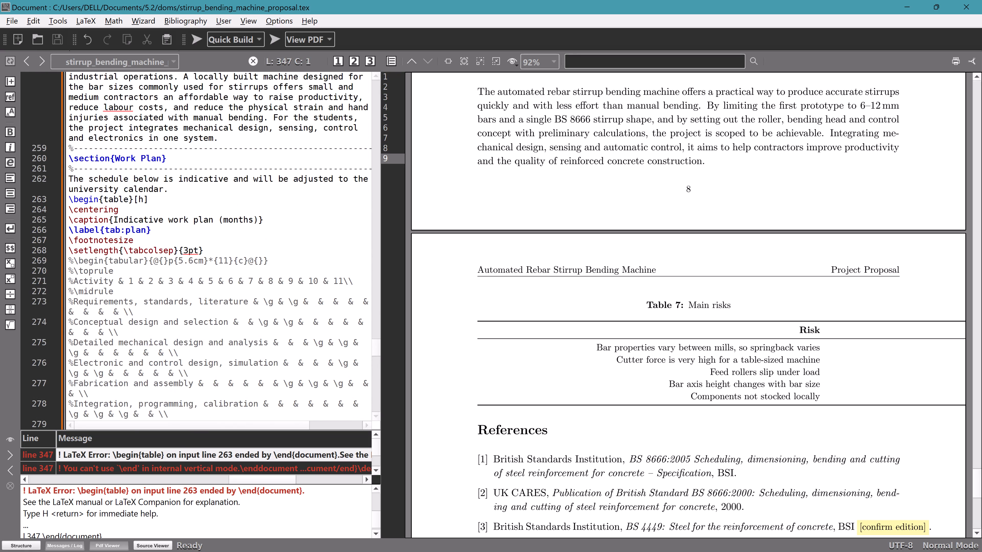
{"action": "left_click", "coordinate": [65, 198]}
{"action": "left_click_drag", "start_coordinate": [70, 197], "coordinate": [108, 236]}
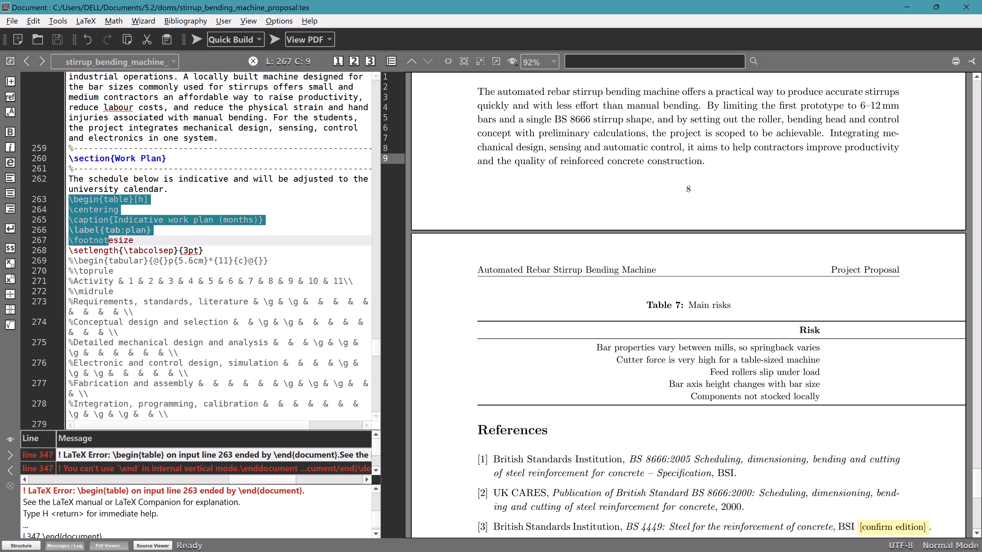
{"action": "left_click_drag", "start_coordinate": [108, 236], "coordinate": [210, 255]}
{"action": "key", "text": "ctrl+t"}
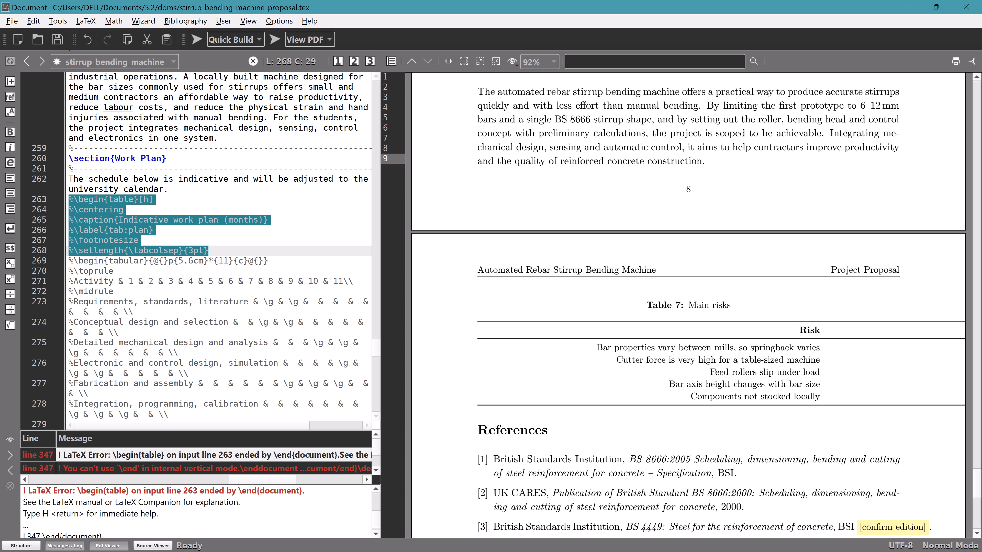
{"action": "scroll", "coordinate": [168, 244], "scroll_direction": "down", "scroll_amount": 5}
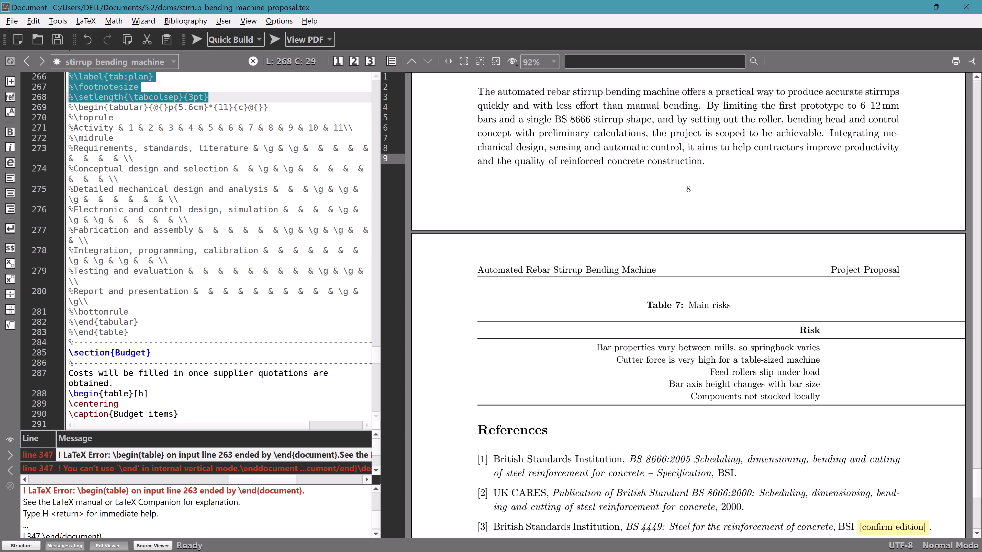
{"action": "left_click", "coordinate": [233, 315]}
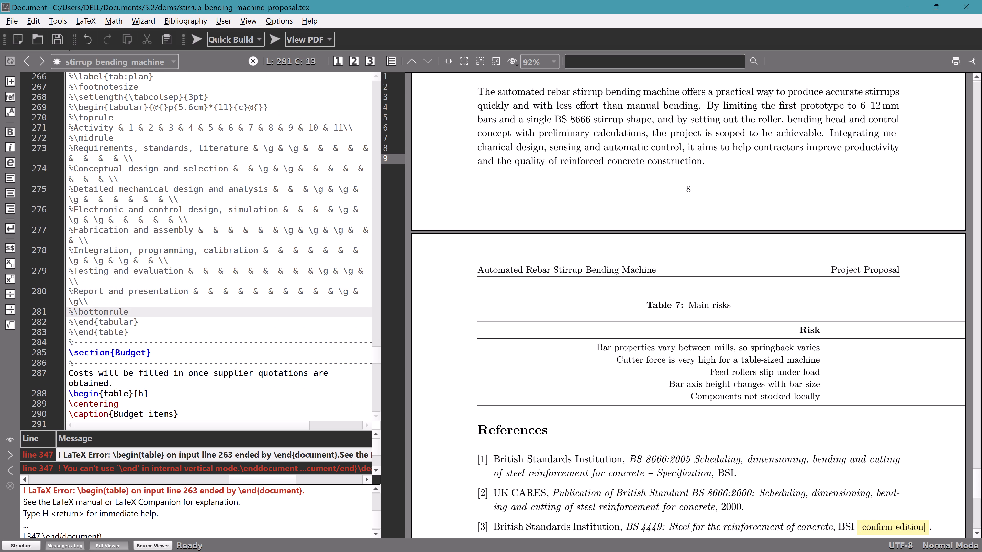
Recompile the proposal with Quick Build.
{"action": "left_click", "coordinate": [194, 39]}
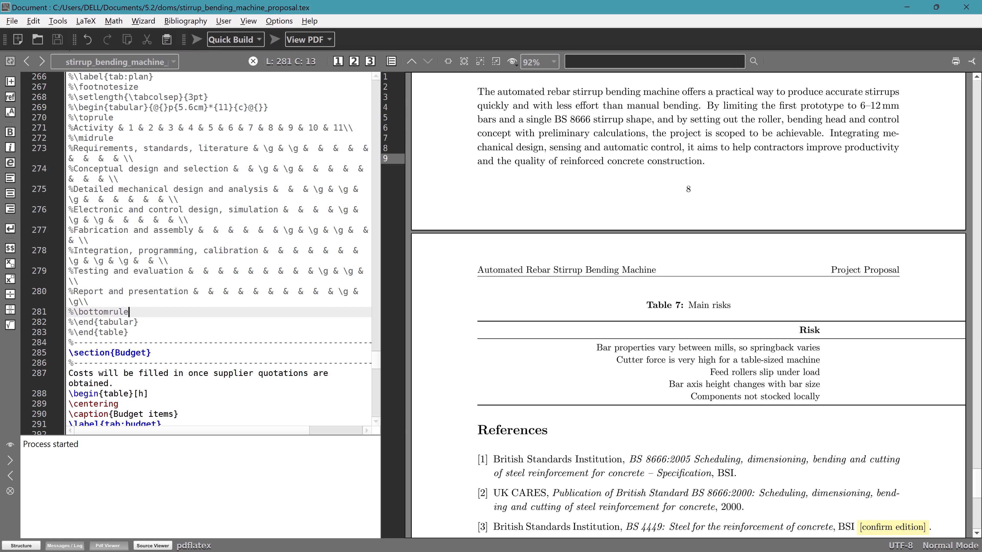
Jump from the [email, phone] placeholder in the PDF's Contacts line to its matching place in the source.
{"action": "scroll", "coordinate": [617, 402], "scroll_direction": "down", "scroll_amount": 7}
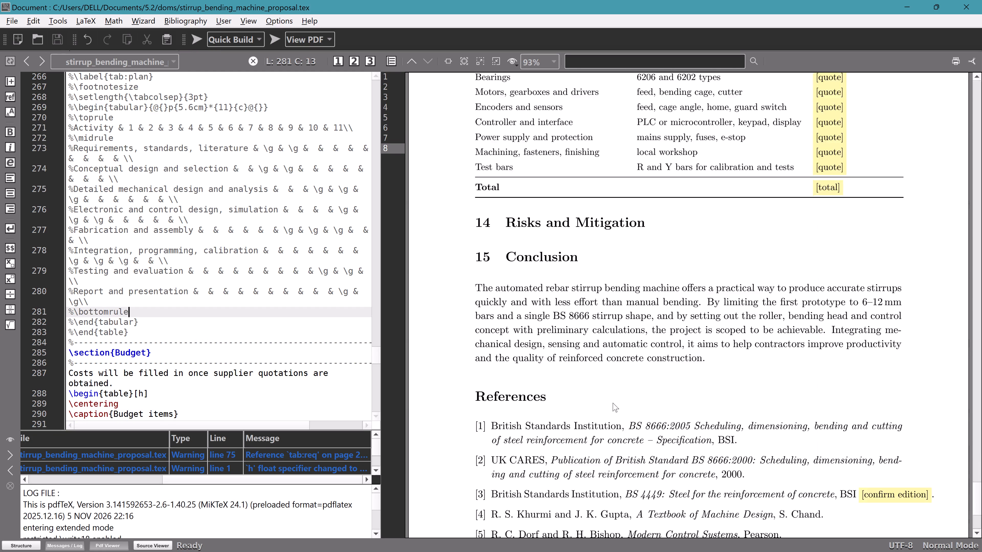
{"action": "scroll", "coordinate": [613, 403], "scroll_direction": "down", "scroll_amount": 3}
{"action": "left_click", "coordinate": [654, 382]}
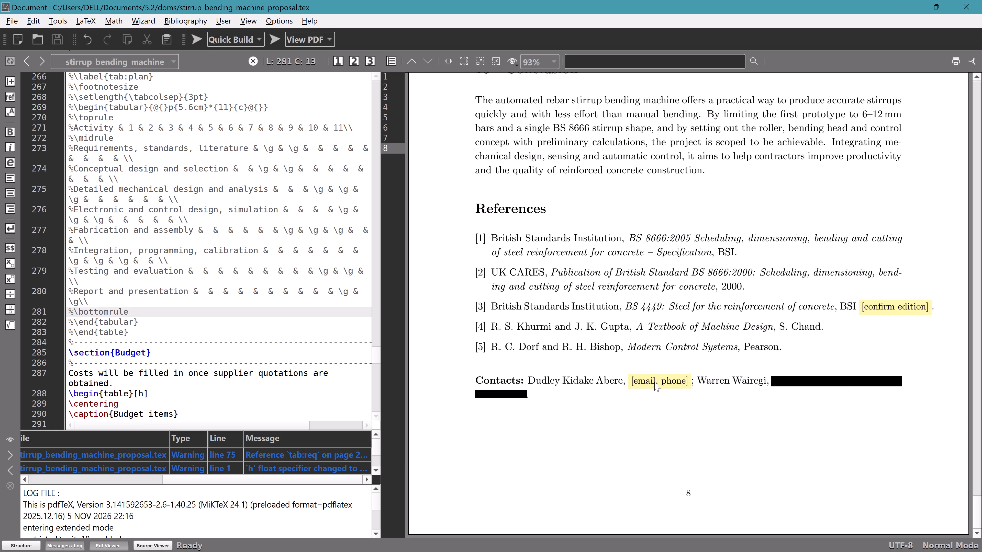
{"action": "right_click", "coordinate": [654, 382]}
{"action": "left_click", "coordinate": [698, 393]}
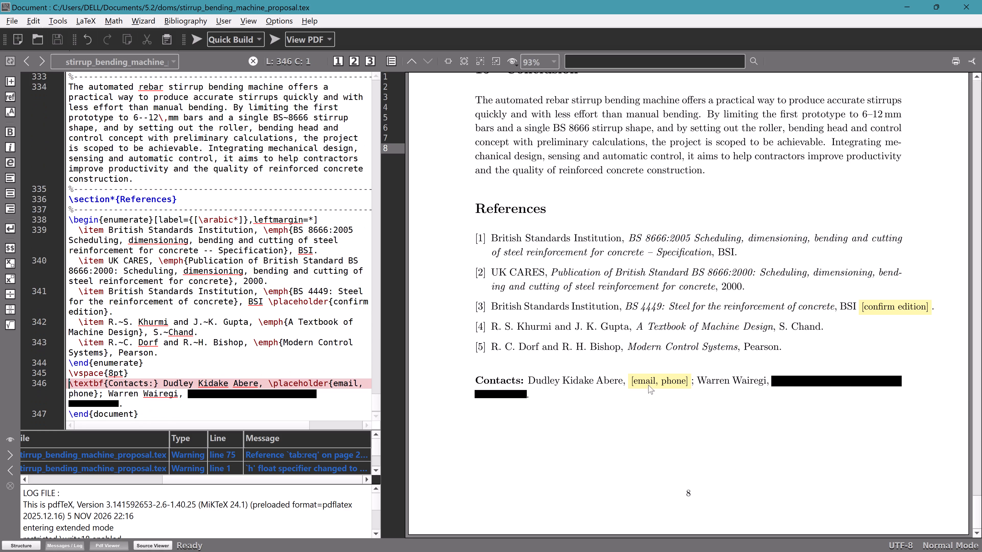
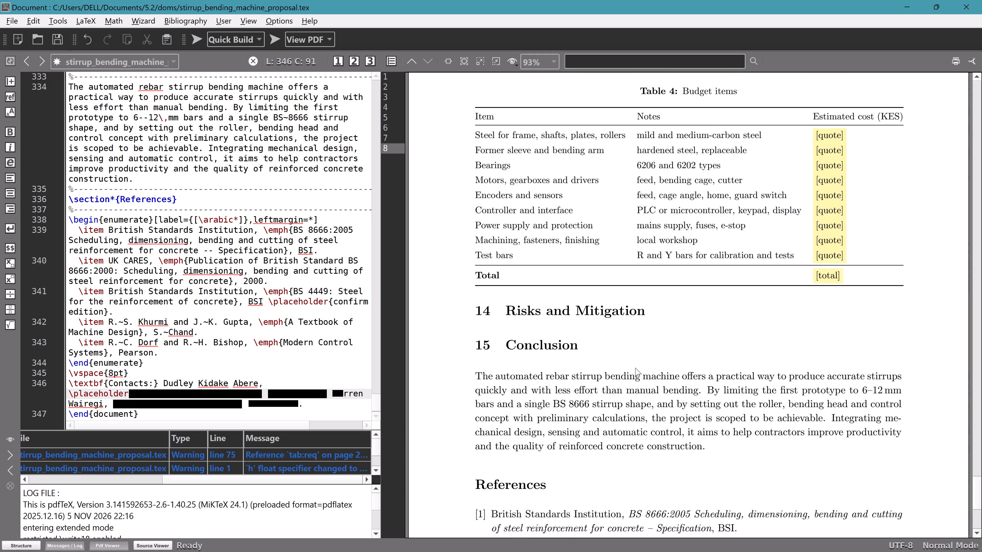
Recompile the proposal with Quick Build to update the Contacts line in the PDF.
{"action": "scroll", "coordinate": [646, 369], "scroll_direction": "down", "scroll_amount": 2}
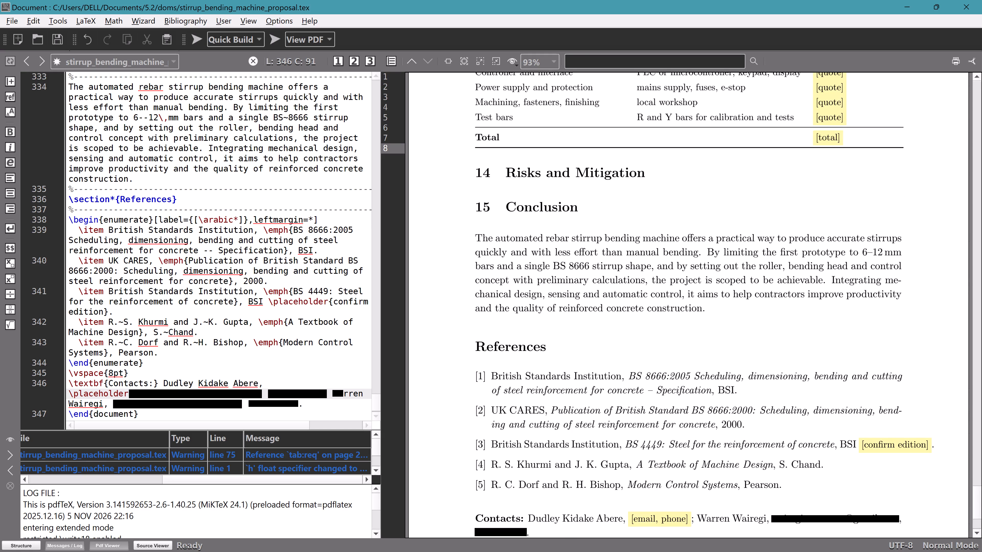
{"action": "left_click", "coordinate": [192, 39]}
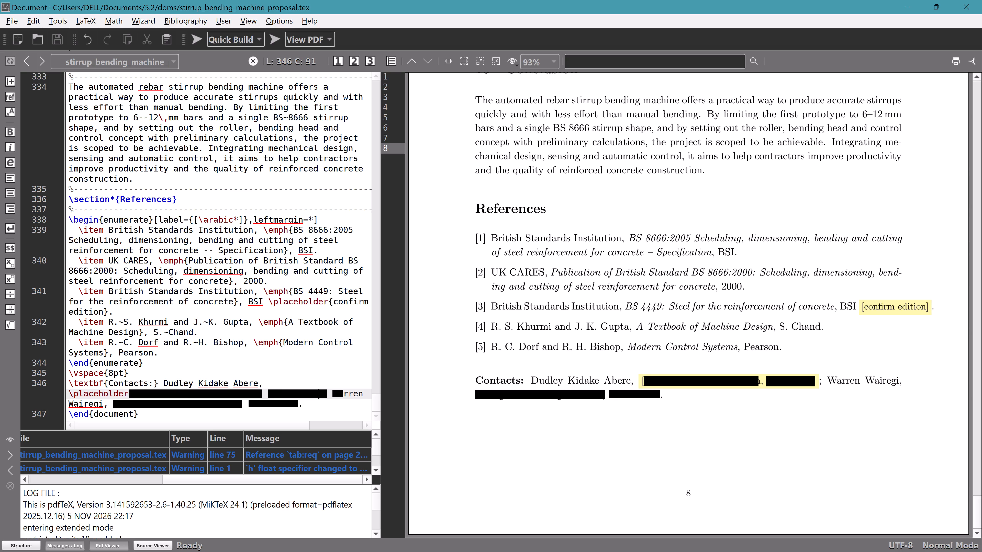
Remove the \placeholder{ } wrapper around the first author's contact details on line 346, keeping the details themselves.
{"action": "left_click_drag", "start_coordinate": [133, 397], "coordinate": [68, 393]}
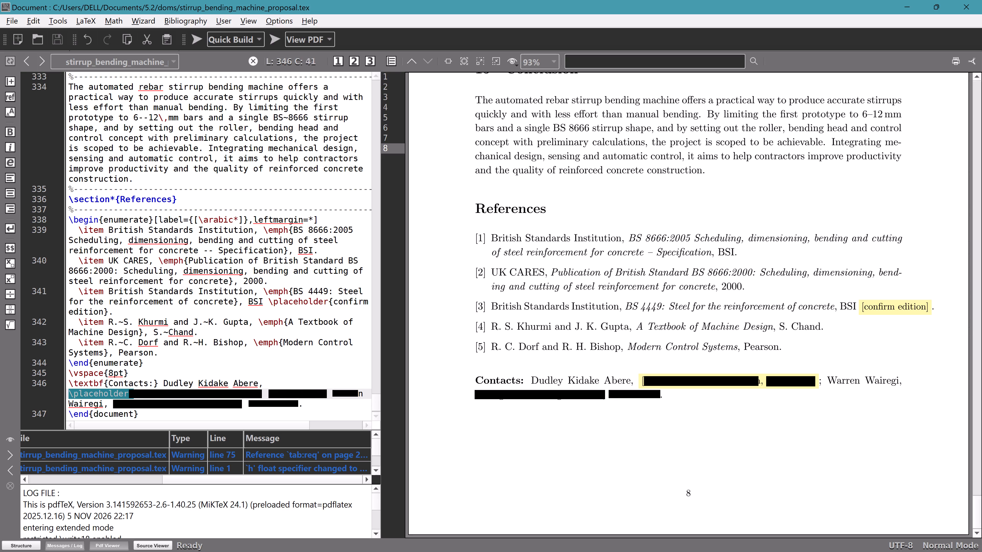
{"action": "key", "text": "BackSpace"}
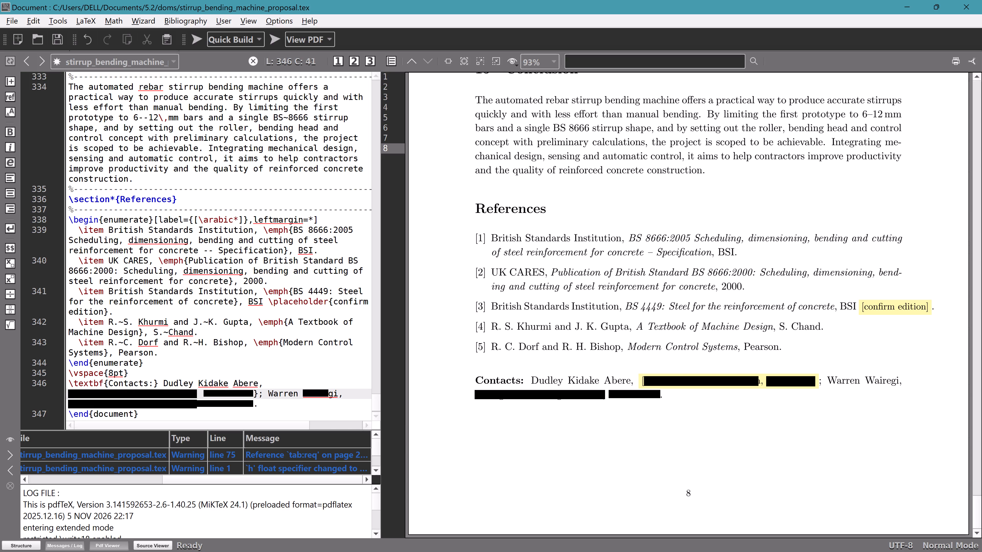
{"action": "key", "text": "Right"}
{"action": "key", "text": "Right"}
{"action": "key", "text": "Right"}
{"action": "key", "text": "Right"}
{"action": "key", "text": "Right"}
{"action": "key", "text": "Right"}
{"action": "key", "text": "Right"}
{"action": "key", "text": "Right"}
{"action": "key", "text": "Right"}
{"action": "key", "text": "Right"}
{"action": "key", "text": "Right"}
{"action": "key", "text": "Right"}
{"action": "key", "text": "Right"}
{"action": "key", "text": "Right"}
{"action": "key", "text": "Right"}
{"action": "key", "text": "Right"}
{"action": "key", "text": "Right"}
{"action": "key", "text": "Right"}
{"action": "key", "text": "Right"}
{"action": "key", "text": "Right"}
{"action": "key", "text": "Right"}
{"action": "key", "text": "Right"}
{"action": "key", "text": "Right"}
{"action": "key", "text": "Right"}
{"action": "key", "text": "Right"}
{"action": "key", "text": "Right"}
{"action": "key", "text": "Right"}
{"action": "key", "text": "Right"}
{"action": "key", "text": "Right"}
{"action": "key", "text": "Right"}
{"action": "key", "text": "Right"}
{"action": "key", "text": "Right"}
{"action": "key", "text": "Right"}
{"action": "key", "text": "Delete"}
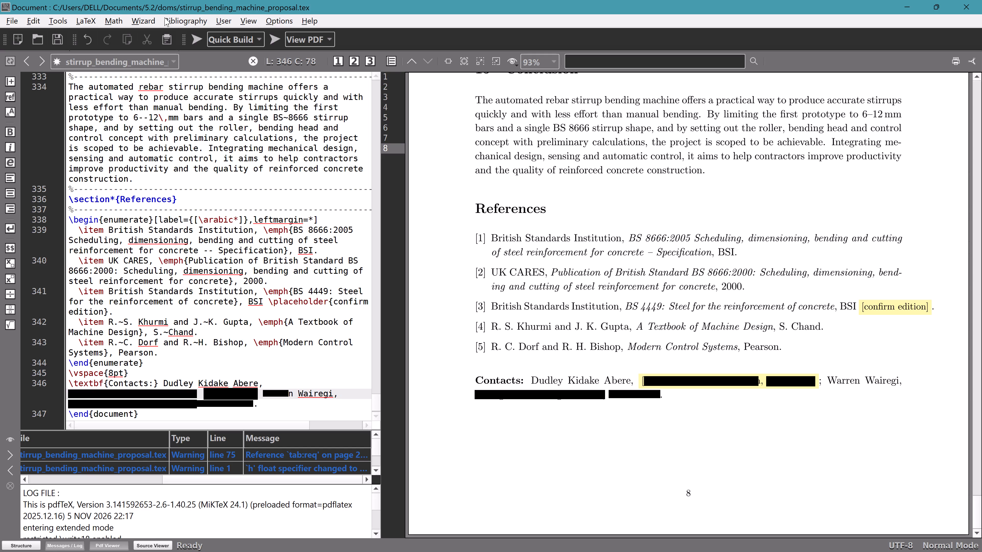
Recompile the proposal with Quick Build.
{"action": "left_click", "coordinate": [202, 36]}
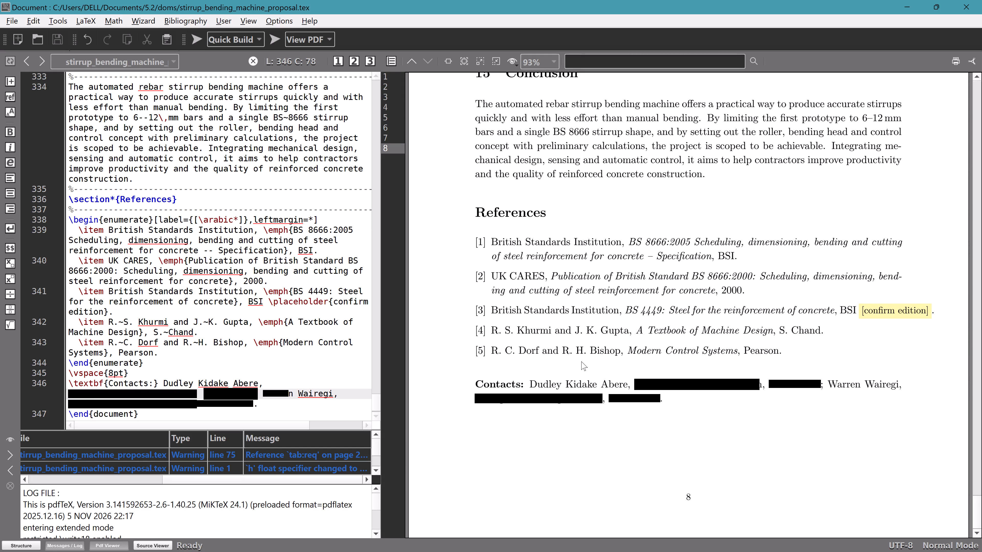
Jump from the [confirm edition] placeholder in the PDF's third reference to its matching line in the source.
{"action": "right_click", "coordinate": [894, 307]}
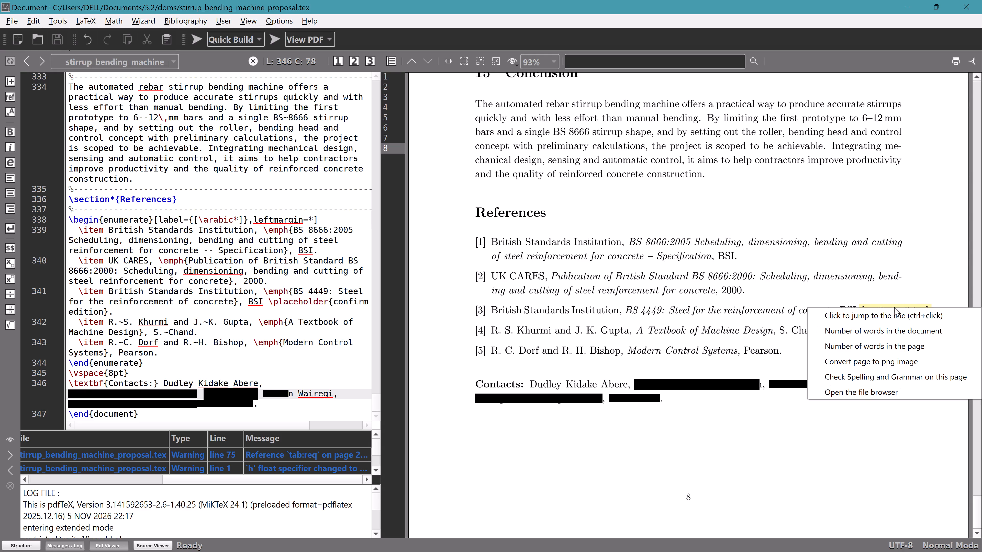
{"action": "left_click", "coordinate": [899, 314]}
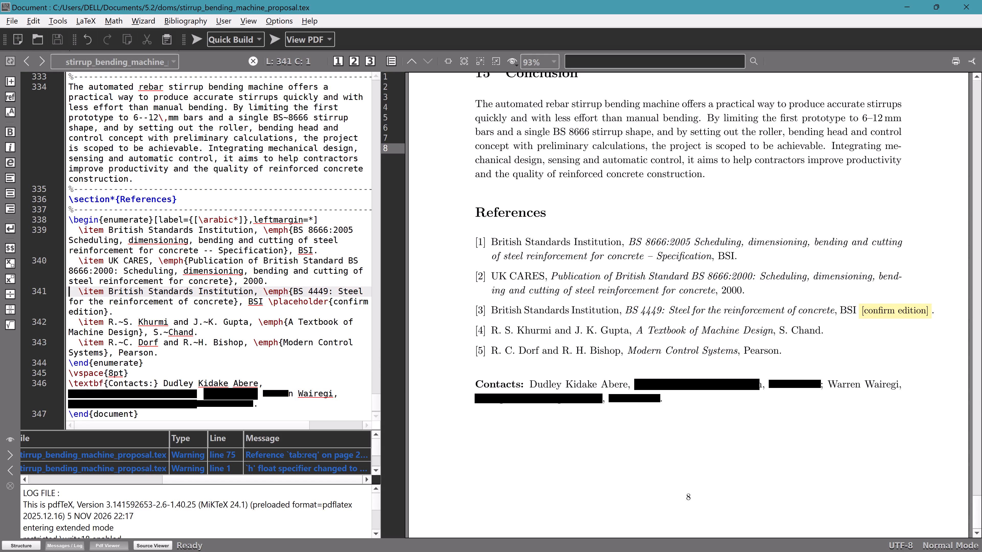
Look back through the compiled proposal from the Conclusion up to the title page for remaining highlighted placeholders.
{"action": "scroll", "coordinate": [301, 301], "scroll_direction": "up", "scroll_amount": 1}
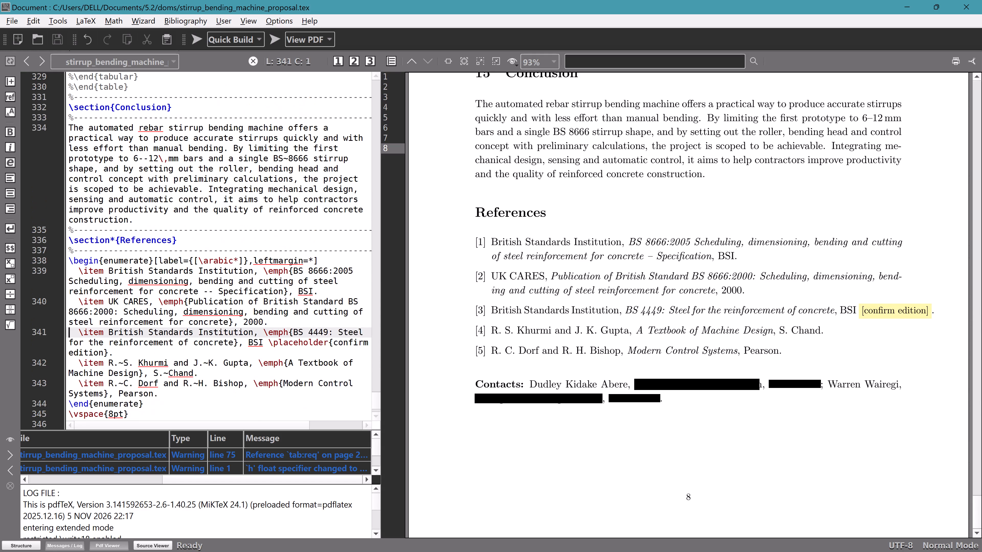
{"action": "scroll", "coordinate": [301, 301], "scroll_direction": "up", "scroll_amount": 1}
{"action": "scroll", "coordinate": [602, 194], "scroll_direction": "up", "scroll_amount": 1}
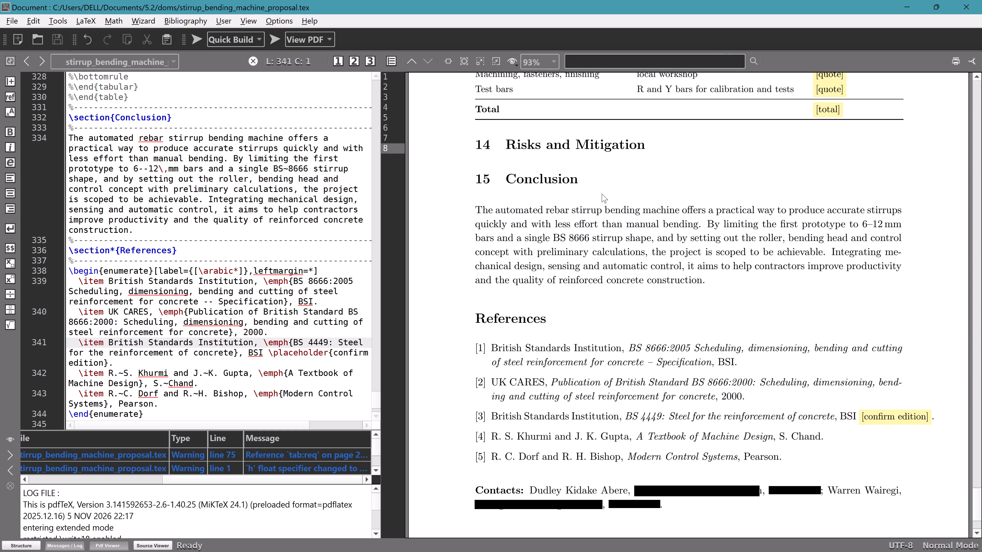
{"action": "scroll", "coordinate": [602, 194], "scroll_direction": "up", "scroll_amount": 4}
{"action": "left_click", "coordinate": [602, 194]}
{"action": "scroll", "coordinate": [602, 194], "scroll_direction": "up", "scroll_amount": 2}
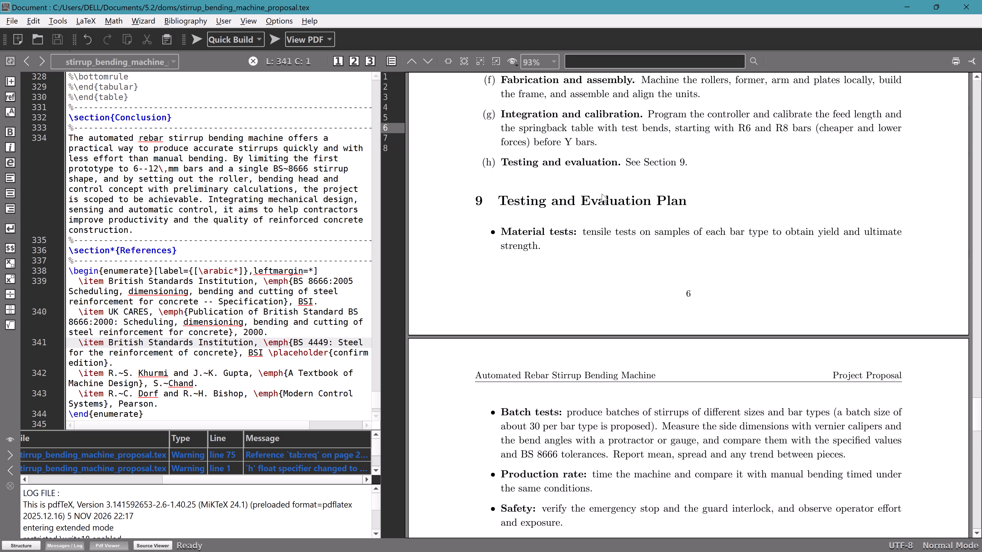
{"action": "scroll", "coordinate": [602, 194], "scroll_direction": "up", "scroll_amount": 2}
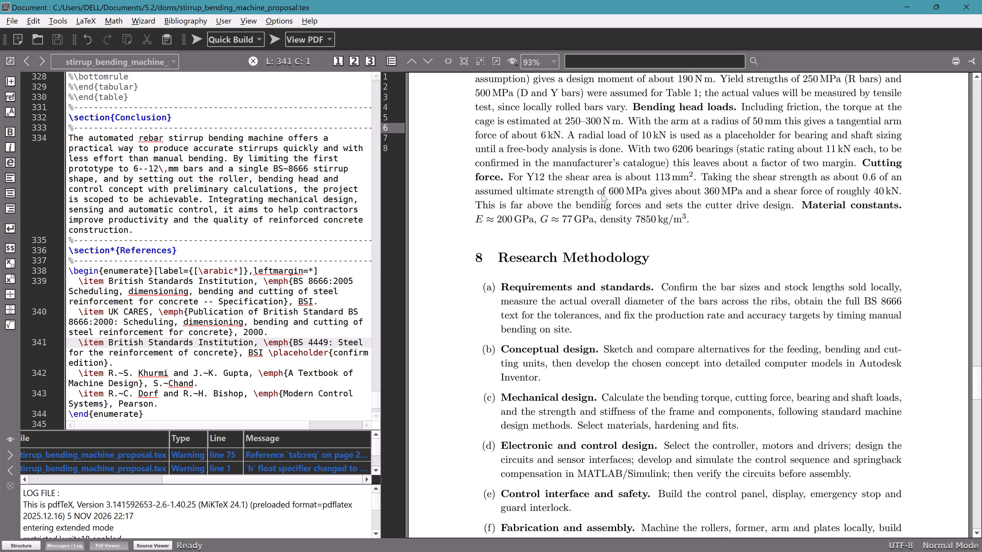
{"action": "scroll", "coordinate": [599, 210], "scroll_direction": "up", "scroll_amount": 11}
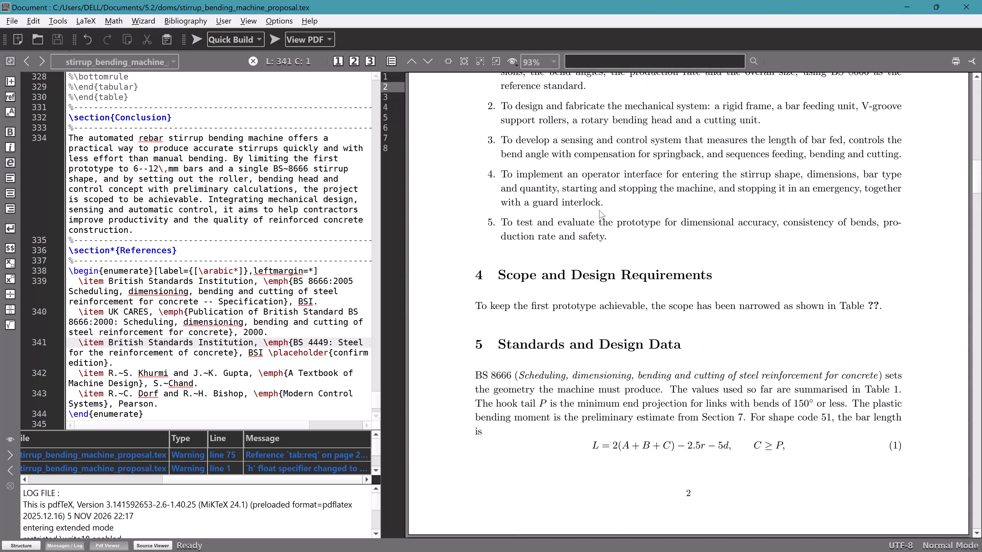
{"action": "scroll", "coordinate": [599, 210], "scroll_direction": "down", "scroll_amount": 3}
{"action": "scroll", "coordinate": [599, 210], "scroll_direction": "up", "scroll_amount": 1}
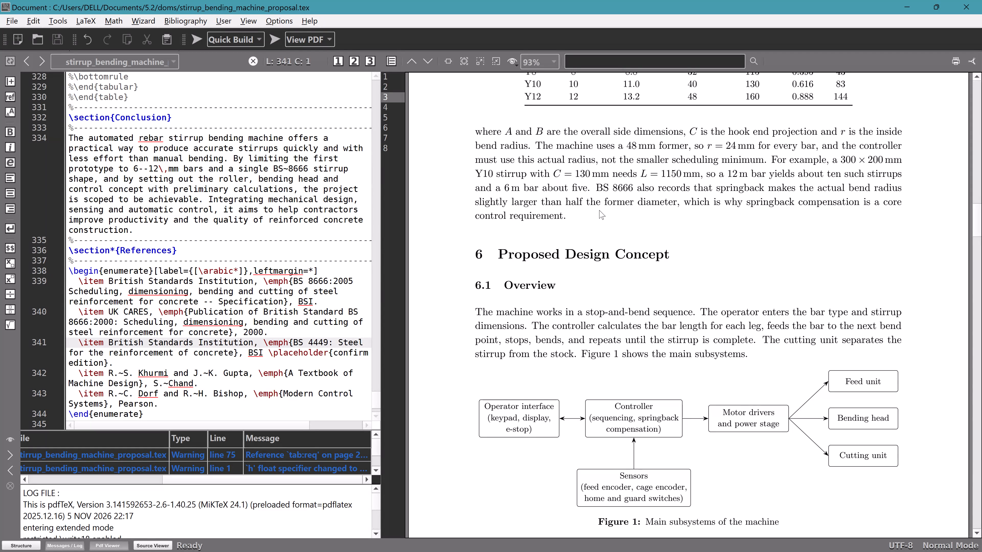
{"action": "scroll", "coordinate": [599, 210], "scroll_direction": "up", "scroll_amount": 1}
{"action": "scroll", "coordinate": [588, 238], "scroll_direction": "up", "scroll_amount": 1}
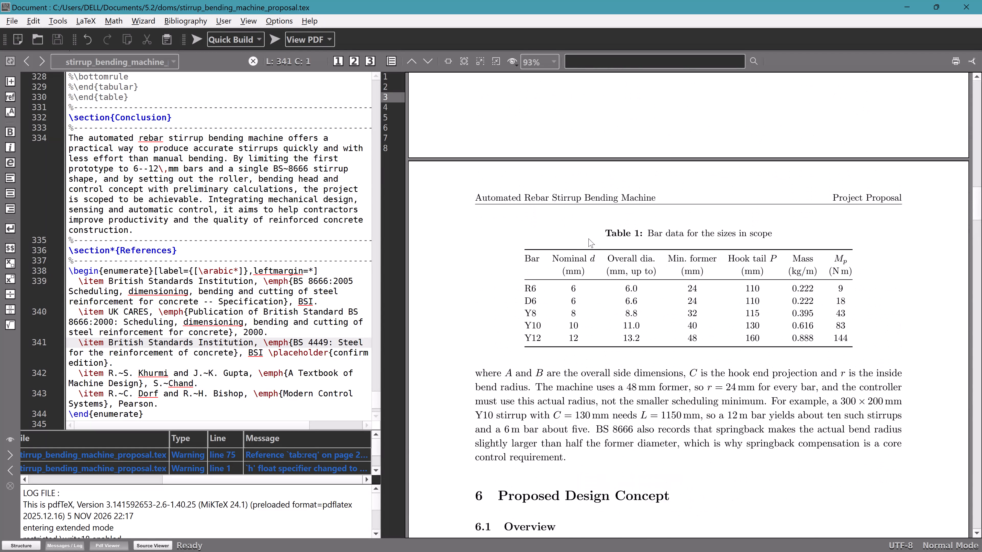
{"action": "scroll", "coordinate": [588, 238], "scroll_direction": "up", "scroll_amount": 5}
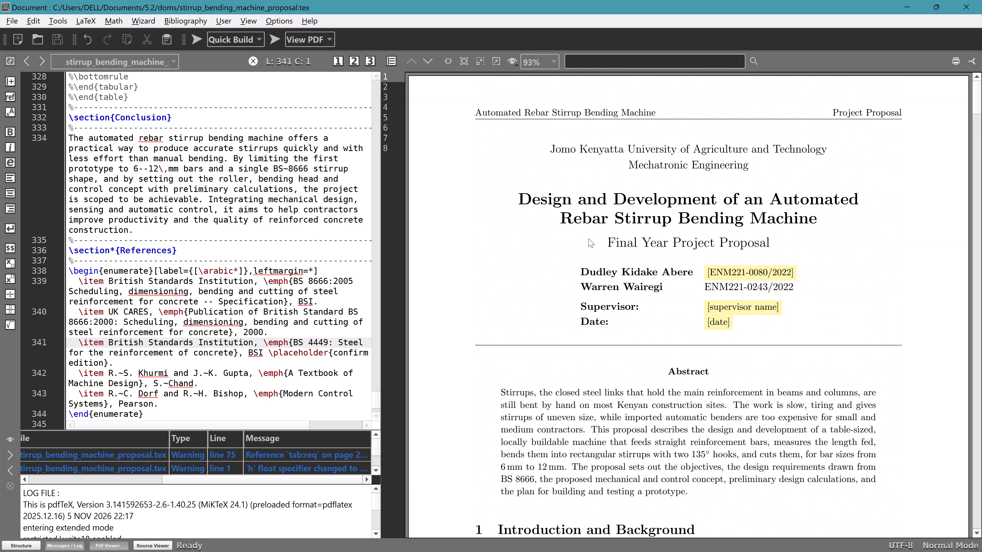
Remove the \placeholder{ } wrapper around the first author's registration number in the title block on line 36, keeping the number.
{"action": "left_click", "coordinate": [742, 269]}
{"action": "right_click", "coordinate": [742, 269]}
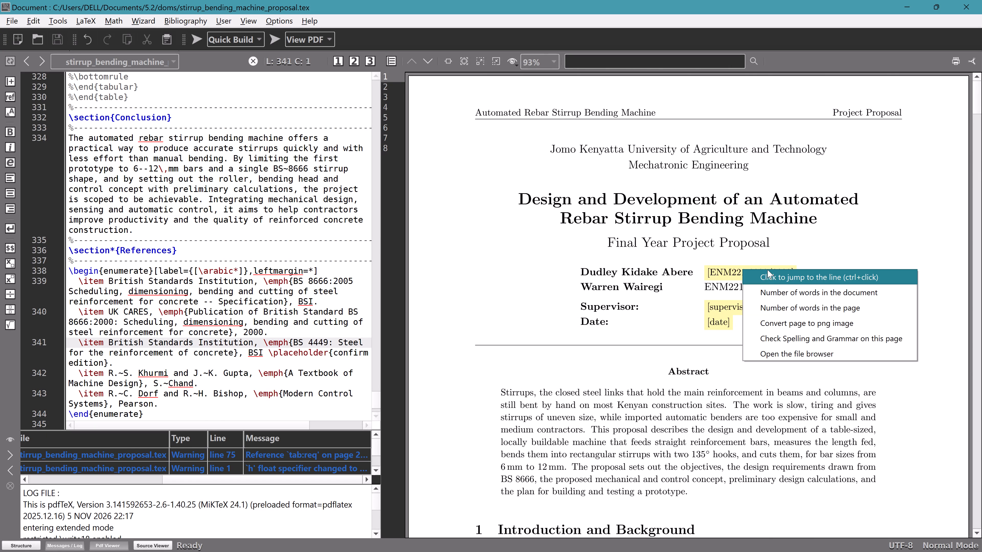
{"action": "left_click", "coordinate": [772, 270]}
{"action": "scroll", "coordinate": [239, 148], "scroll_direction": "up", "scroll_amount": 1}
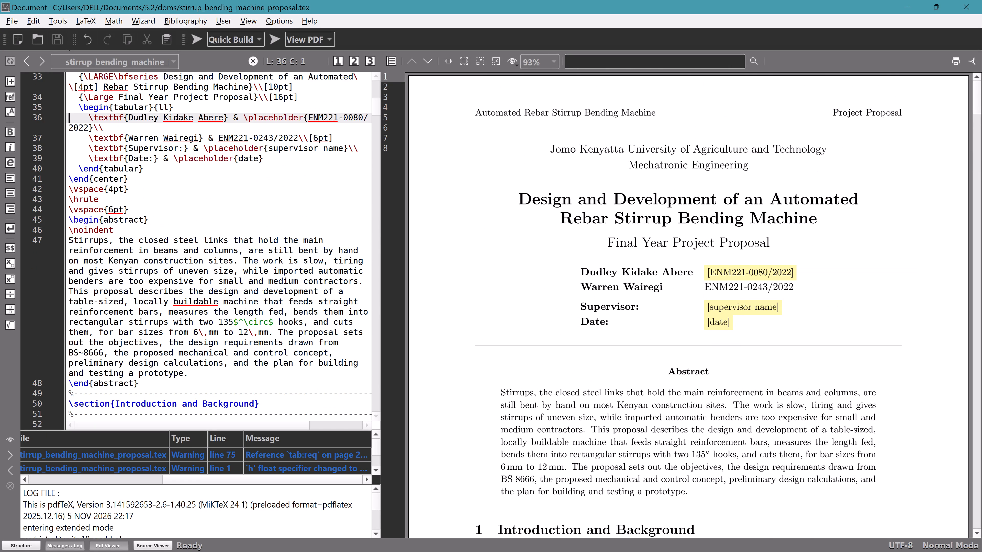
{"action": "left_click", "coordinate": [227, 114]}
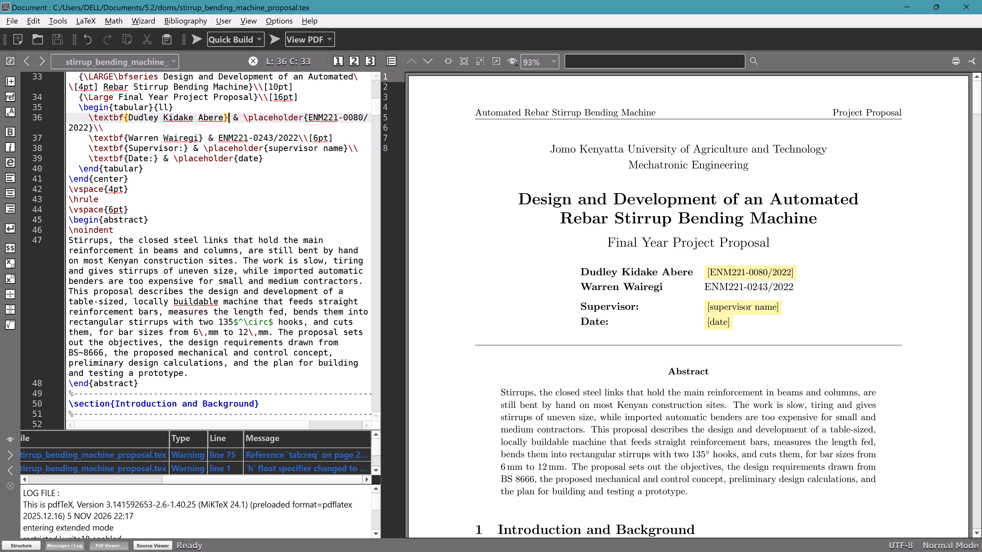
{"action": "left_click_drag", "start_coordinate": [246, 117], "coordinate": [254, 121]}
{"action": "left_click_drag", "start_coordinate": [241, 115], "coordinate": [290, 119]}
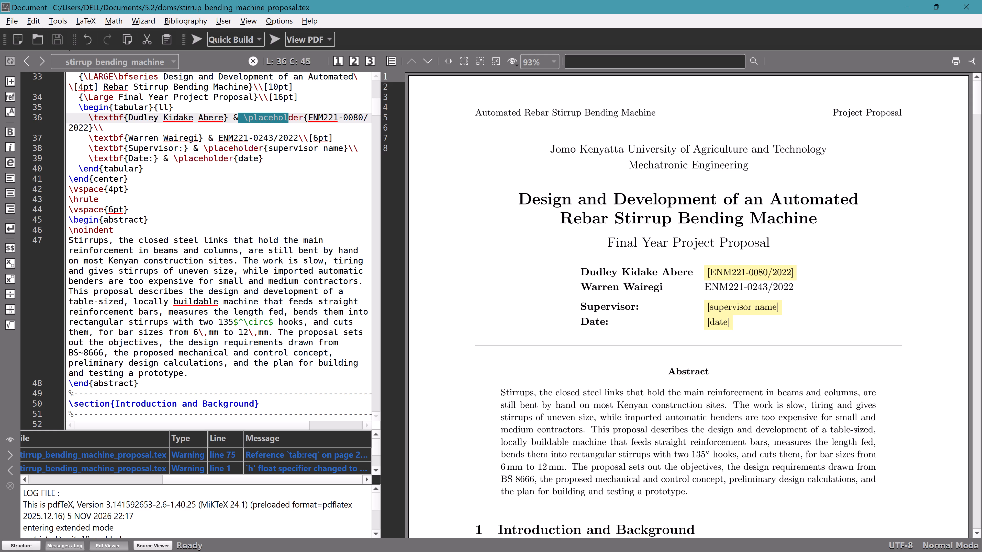
{"action": "left_click_drag", "start_coordinate": [290, 119], "coordinate": [304, 119]}
{"action": "left_click_drag", "start_coordinate": [304, 119], "coordinate": [308, 119]}
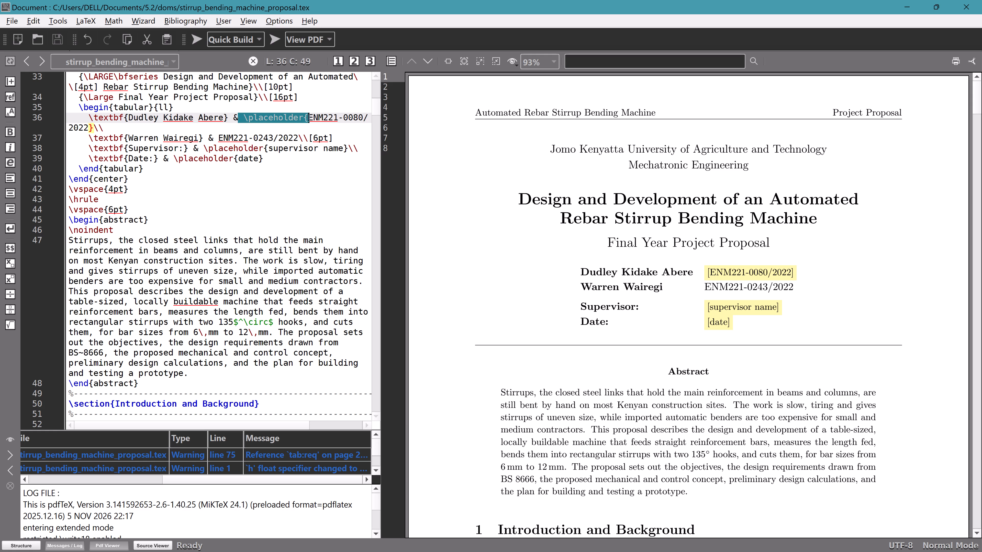
{"action": "key", "text": "BackSpace"}
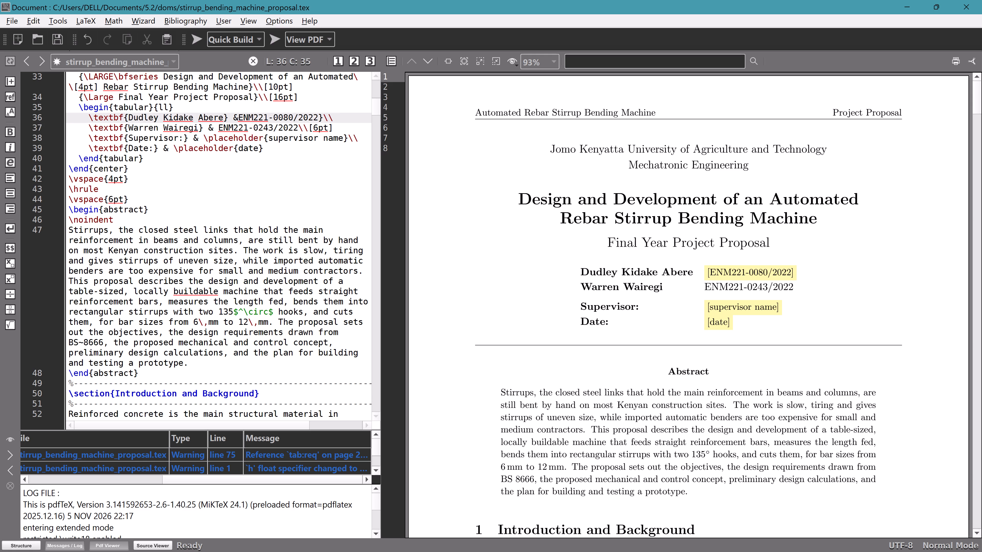
{"action": "key", "text": "space"}
{"action": "key", "text": "ctrl+Right"}
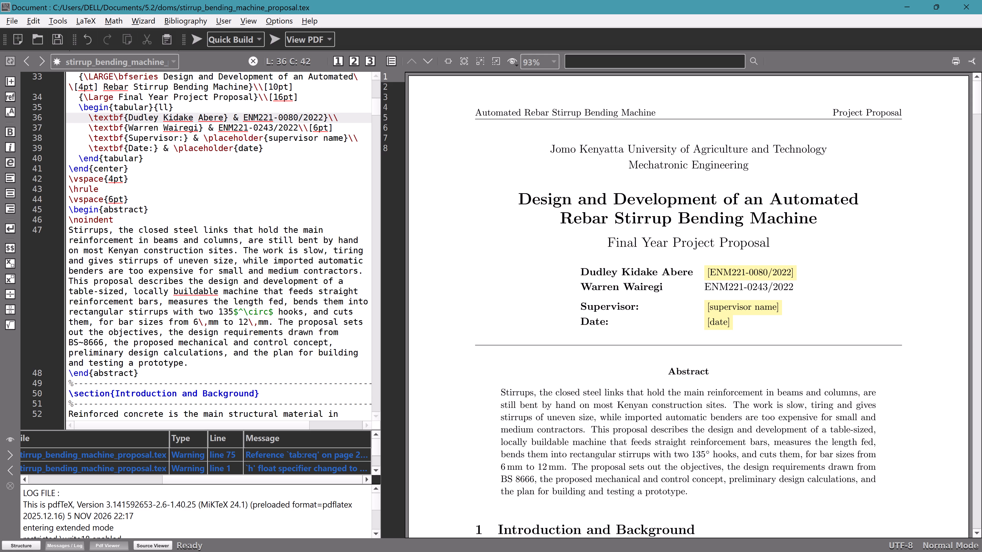
{"action": "key", "text": "ctrl+Right"}
{"action": "key", "text": "ctrl+Right"}
{"action": "key", "text": "ctrl+Right"}
{"action": "key", "text": "ctrl+Right"}
{"action": "key", "text": "Delete"}
Recompile the proposal with Quick Build to update the title block.
{"action": "left_click", "coordinate": [200, 36]}
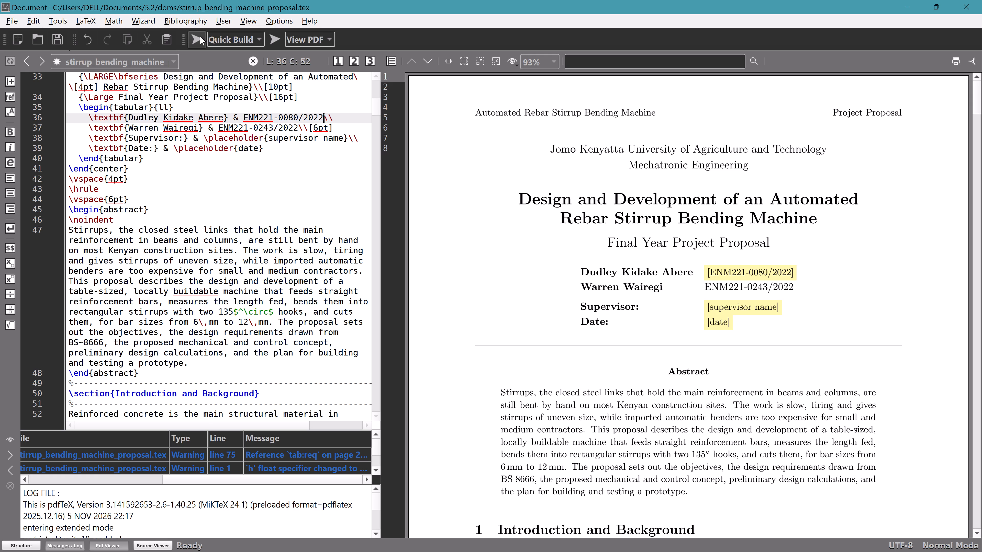
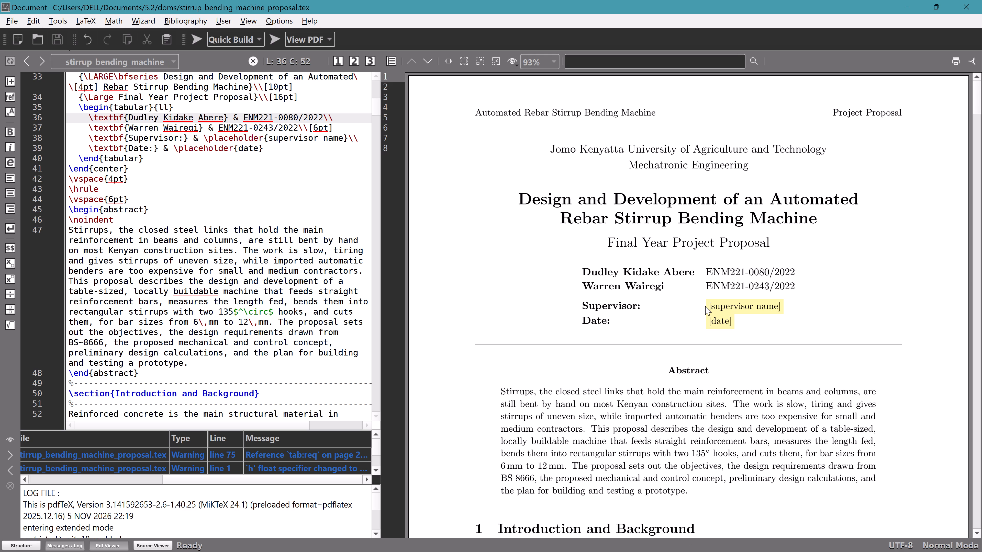
Jump from the Abstract paragraph in the compiled PDF to its matching line in the source.
{"action": "scroll", "coordinate": [705, 306], "scroll_direction": "down", "scroll_amount": 2}
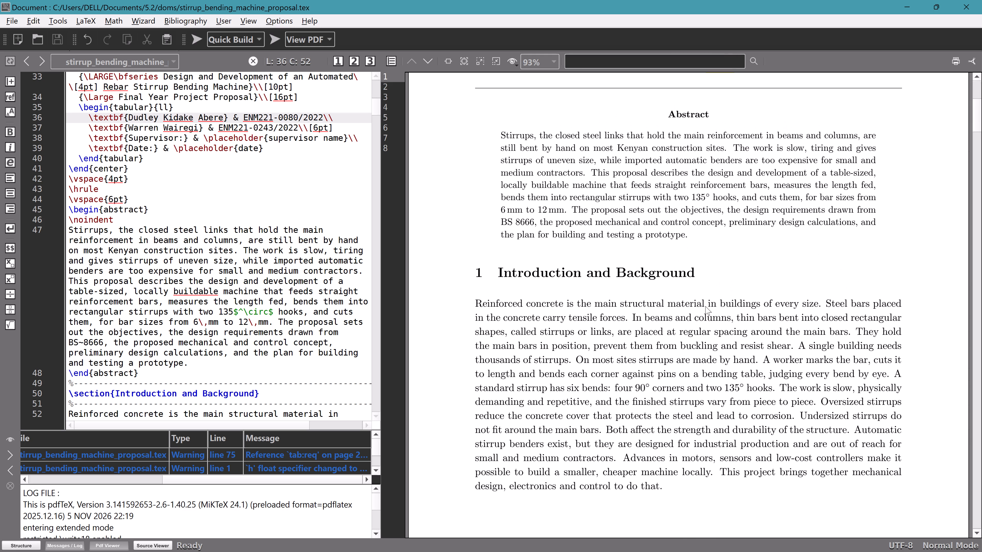
{"action": "scroll", "coordinate": [705, 306], "scroll_direction": "down", "scroll_amount": 1}
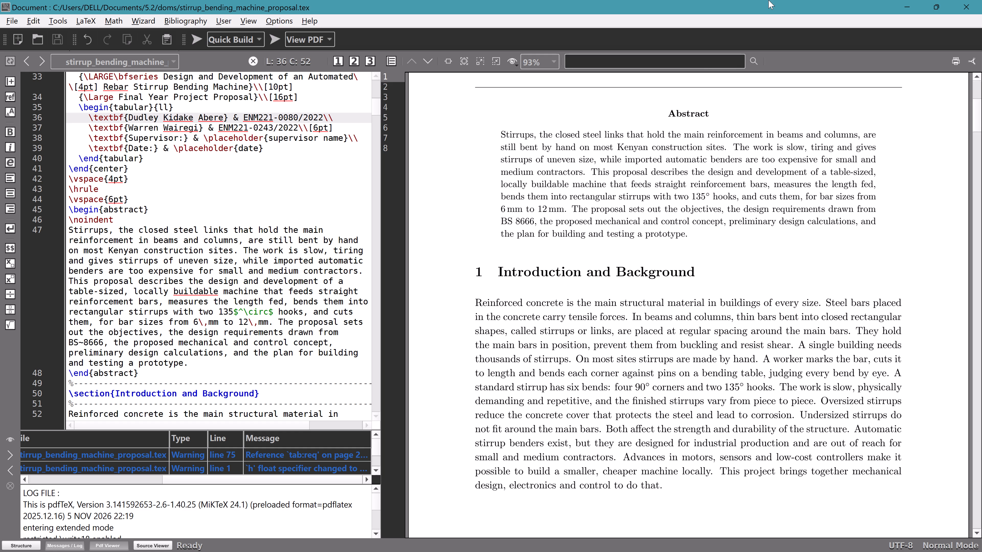
{"action": "right_click", "coordinate": [720, 160]}
{"action": "left_click", "coordinate": [739, 162]}
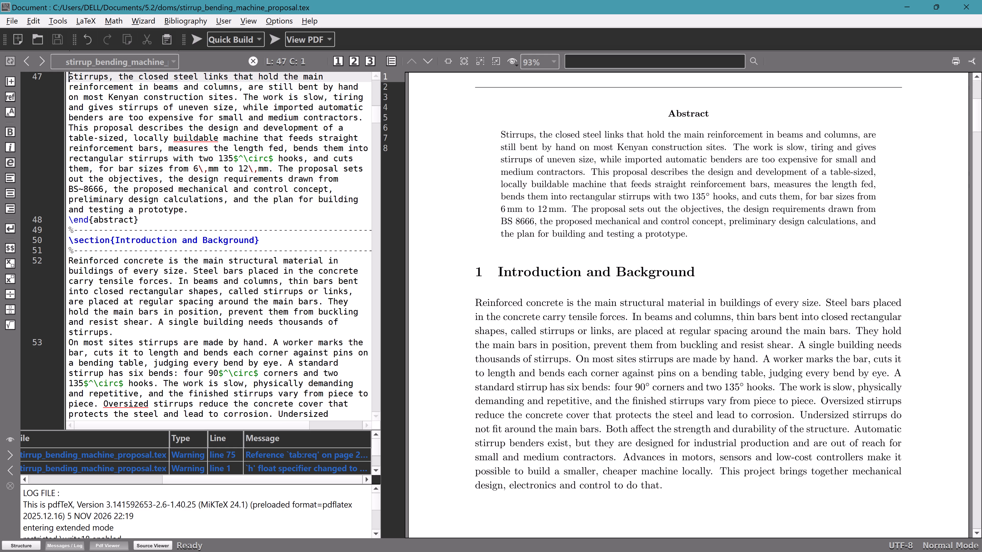
Extend the abstract's sentence on imported benders, after "small and medium contractors", with "while also not conforming to Kenyan standards".
{"action": "left_click", "coordinate": [359, 116]}
{"action": "key", "text": "space"}
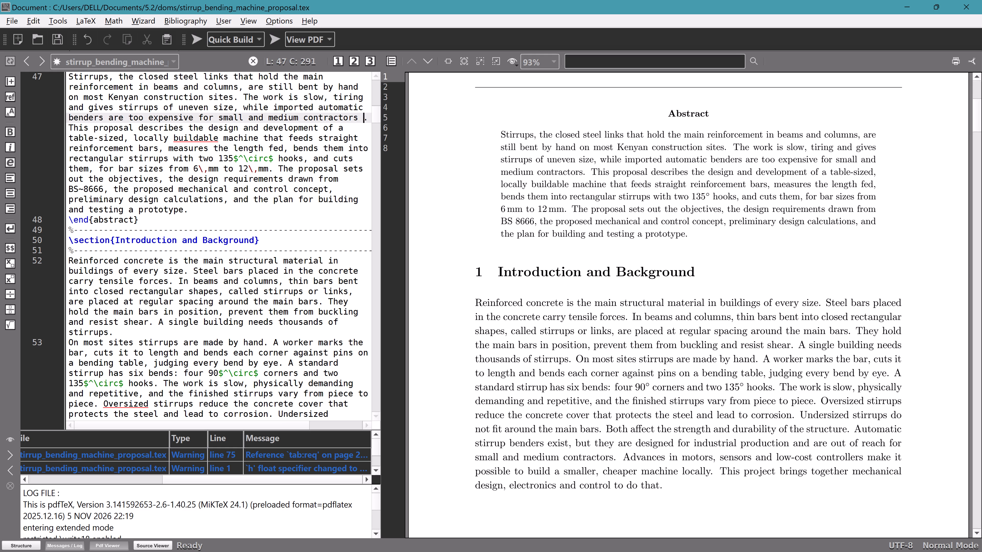
{"action": "type", "text": "wh"}
{"action": "type", "text": "ile also"}
{"action": "key", "text": "space"}
{"action": "type", "text": "not conformin"}
{"action": "key", "text": "g"}
{"action": "key", "text": "space"}
{"action": "type", "text": "to"}
{"action": "key", "text": "space"}
{"action": "type", "text": "ken"}
{"action": "type", "text": "ya"}
{"action": "key", "text": "space"}
{"action": "type", "text": "sta"}
{"action": "type", "text": "nda"}
{"action": "type", "text": "rs"}
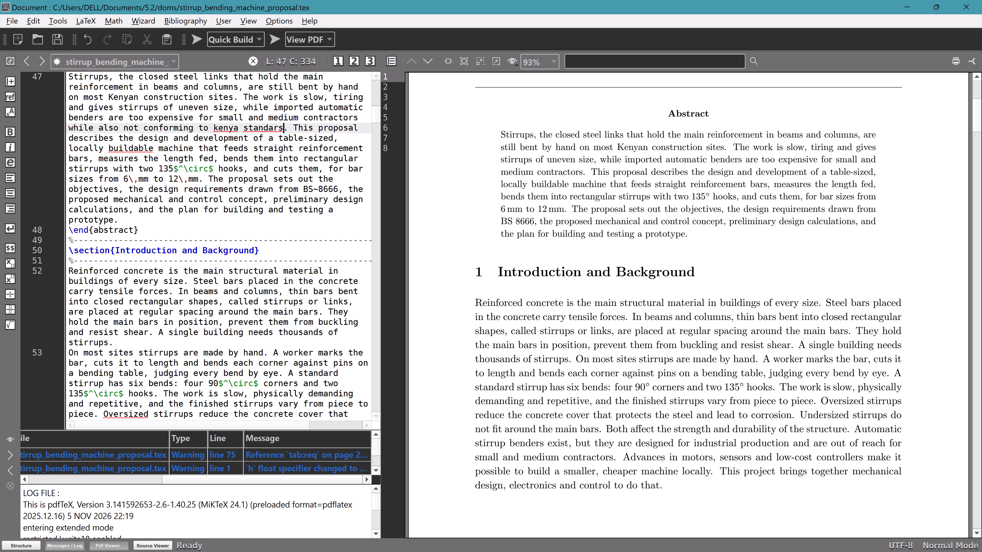
{"action": "key", "text": "BackSpace"}
{"action": "key", "text": "BackSpace"}
{"action": "key", "text": "BackSpace"}
{"action": "key", "text": "BackSpace"}
{"action": "key", "text": "BackSpace"}
{"action": "key", "text": "BackSpace"}
{"action": "key", "text": "BackSpace"}
{"action": "key", "text": "BackSpace"}
{"action": "key", "text": "BackSpace"}
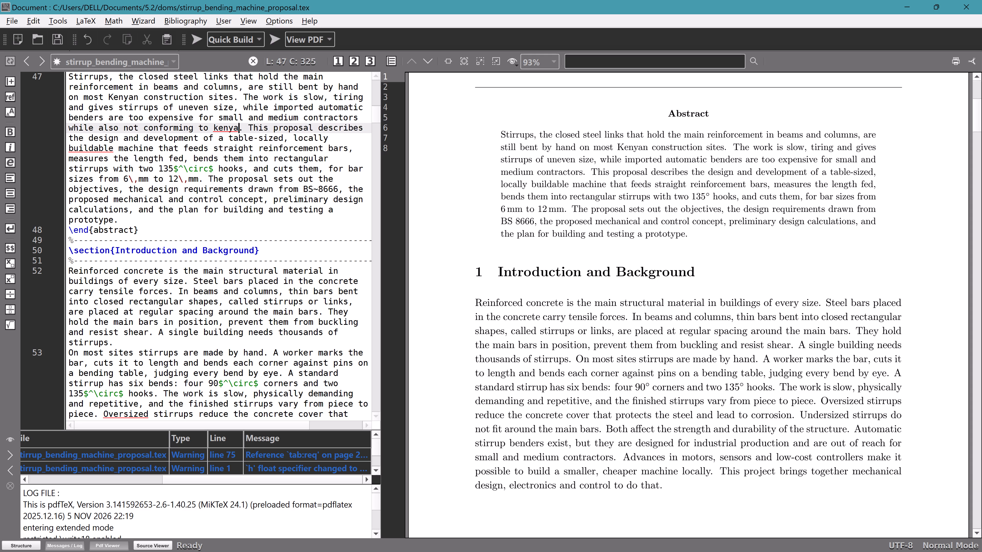
{"action": "key", "text": "BackSpace"}
{"action": "key", "text": "BackSpace"}
{"action": "key", "text": "BackSpace"}
{"action": "key", "text": "BackSpace"}
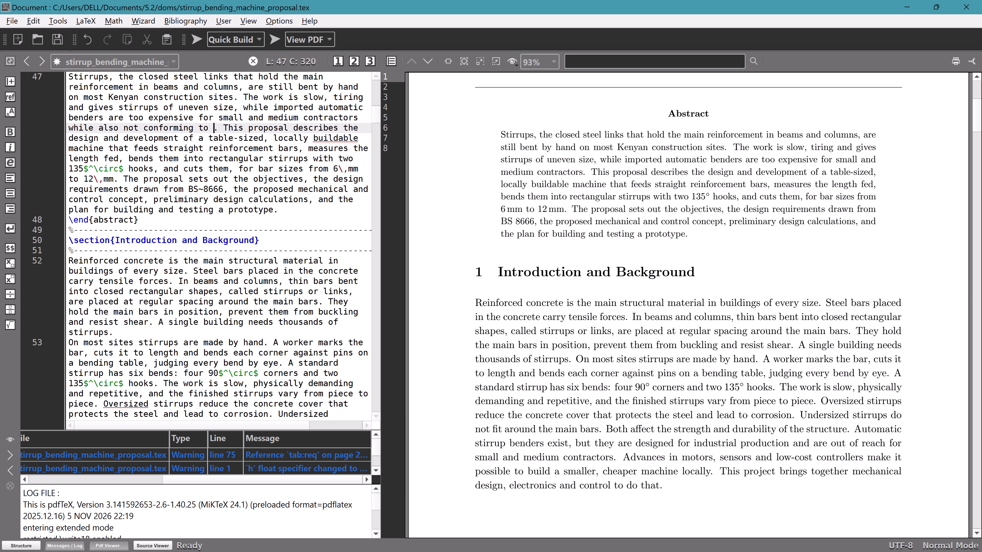
{"action": "type", "text": "eny"}
{"action": "key", "text": "a"}
{"action": "type", "text": "n"}
{"action": "key", "text": "space"}
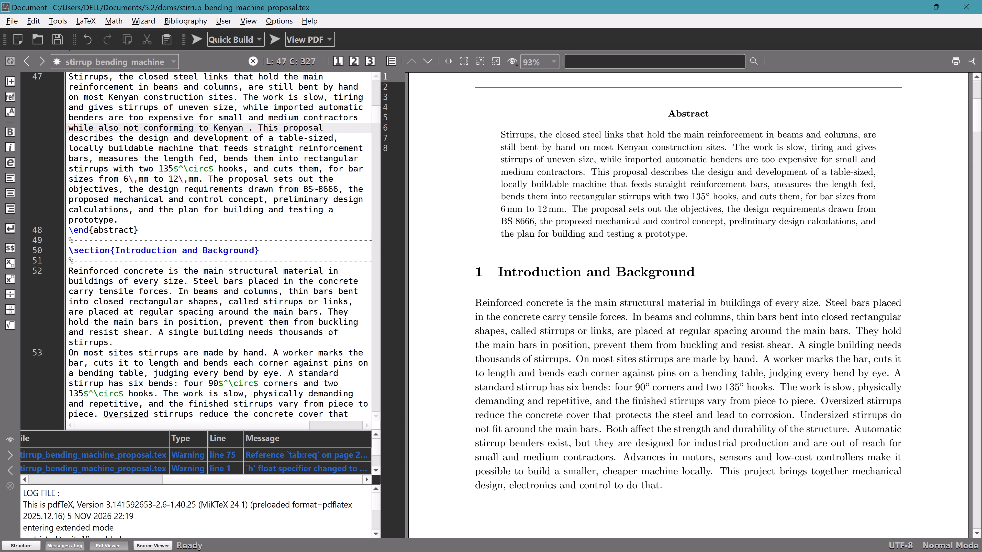
{"action": "type", "text": "st"}
{"action": "type", "text": "anda"}
{"action": "key", "text": "r"}
{"action": "key", "text": "d"}
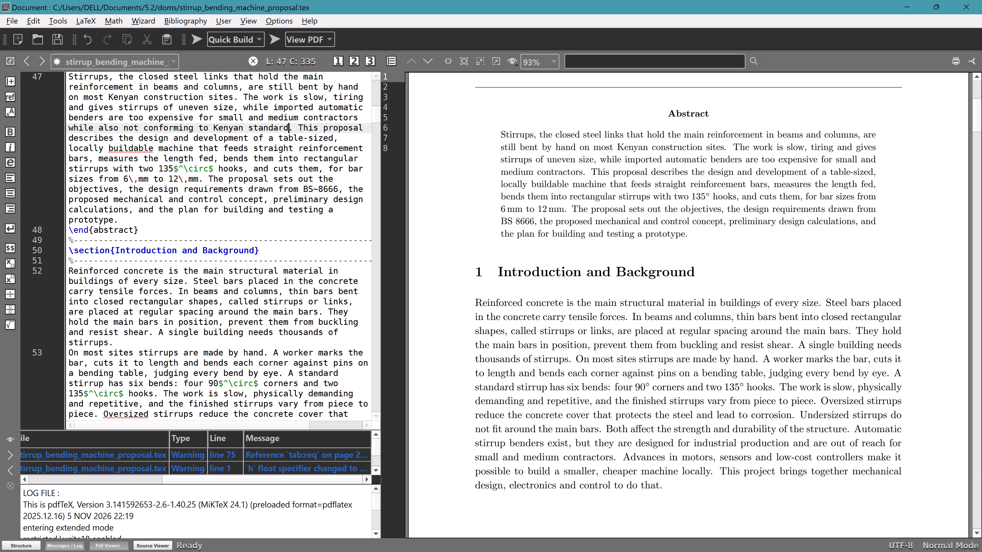
{"action": "key", "text": "s"}
Insert "(and hopefully Kenyan standards)" directly after BS~8666 in the abstract's sentence about the design requirements.
{"action": "left_click", "coordinate": [532, 216]}
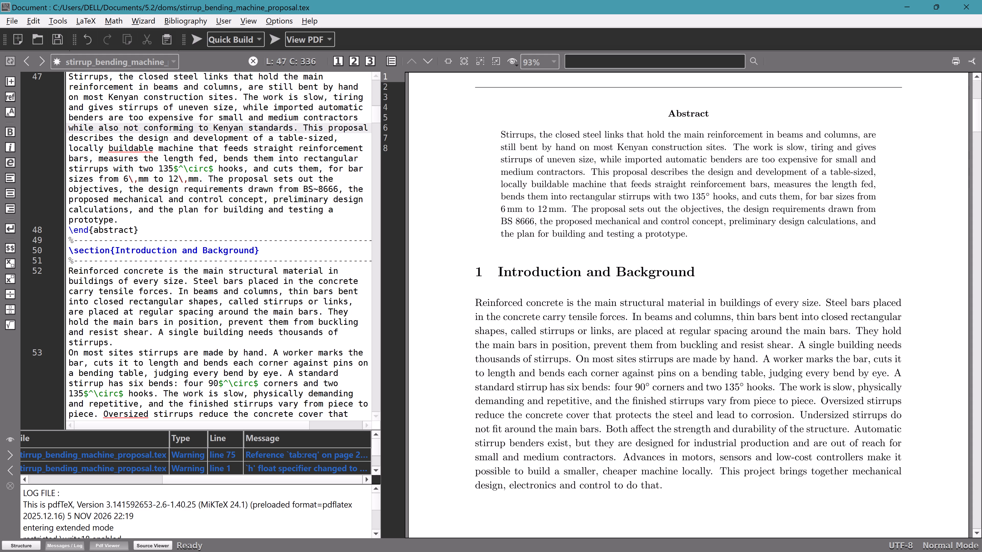
{"action": "left_click", "coordinate": [337, 189]}
{"action": "key", "text": "shift+parenleft"}
{"action": "type", "text": "and"}
{"action": "key", "text": "space"}
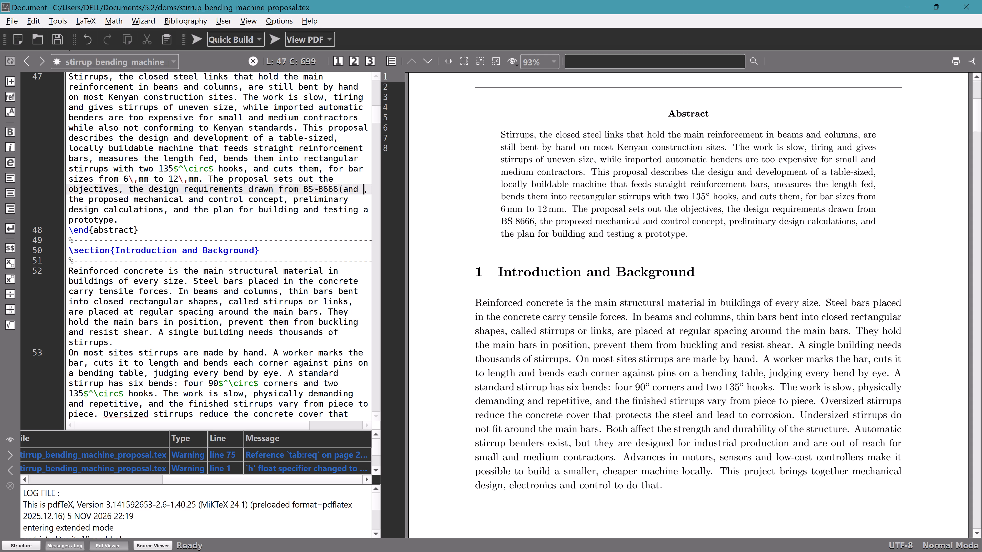
{"action": "type", "text": "hope"}
{"action": "key", "text": "f"}
{"action": "type", "text": "uy"}
{"action": "key", "text": "BackSpace"}
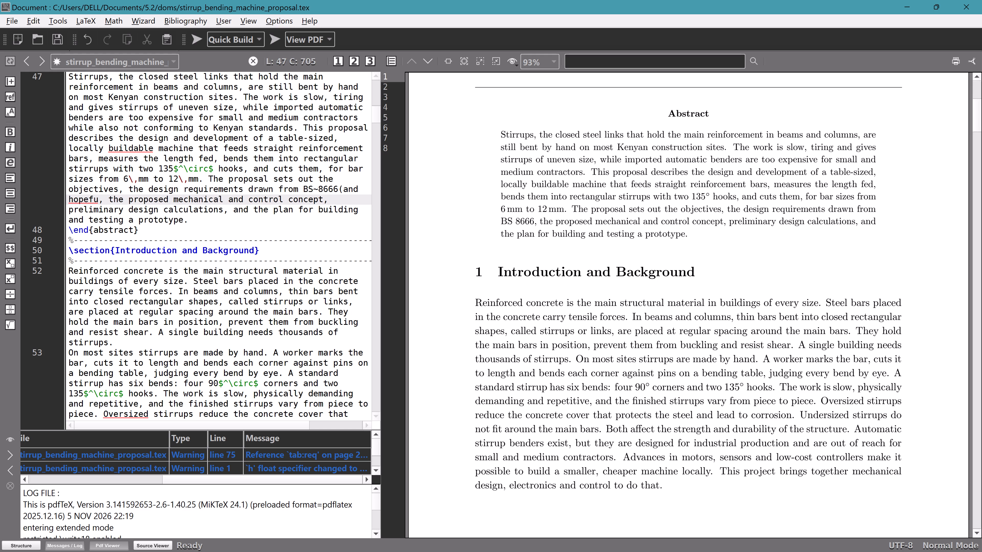
{"action": "key", "text": "l"}
{"action": "type", "text": "ly"}
{"action": "key", "text": "space"}
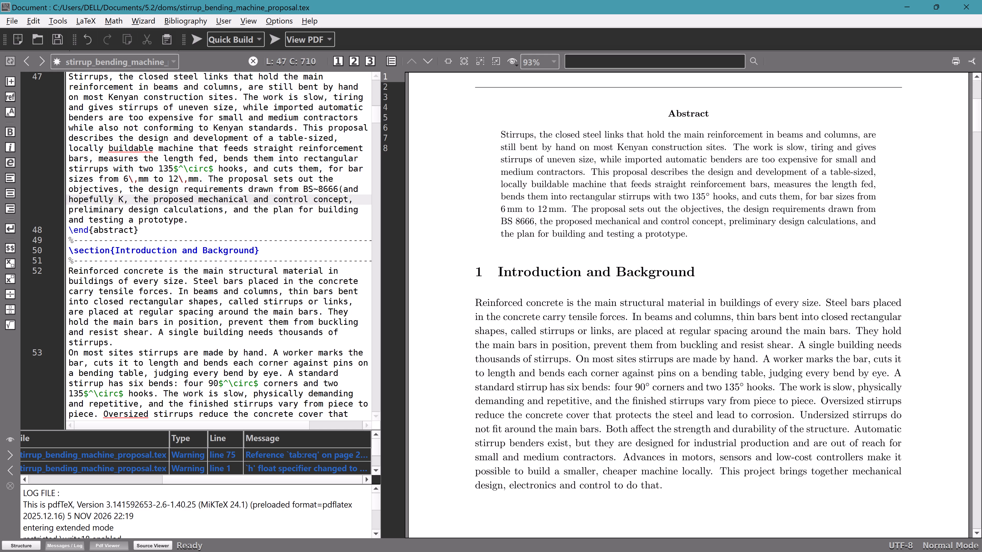
{"action": "type", "text": "enyan"}
{"action": "key", "text": "space"}
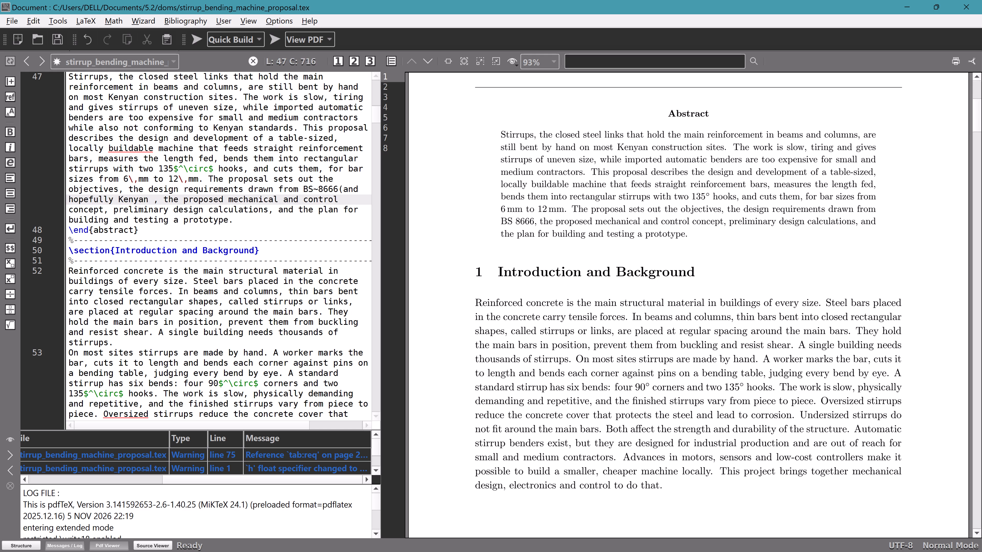
{"action": "key", "text": "shift+s"}
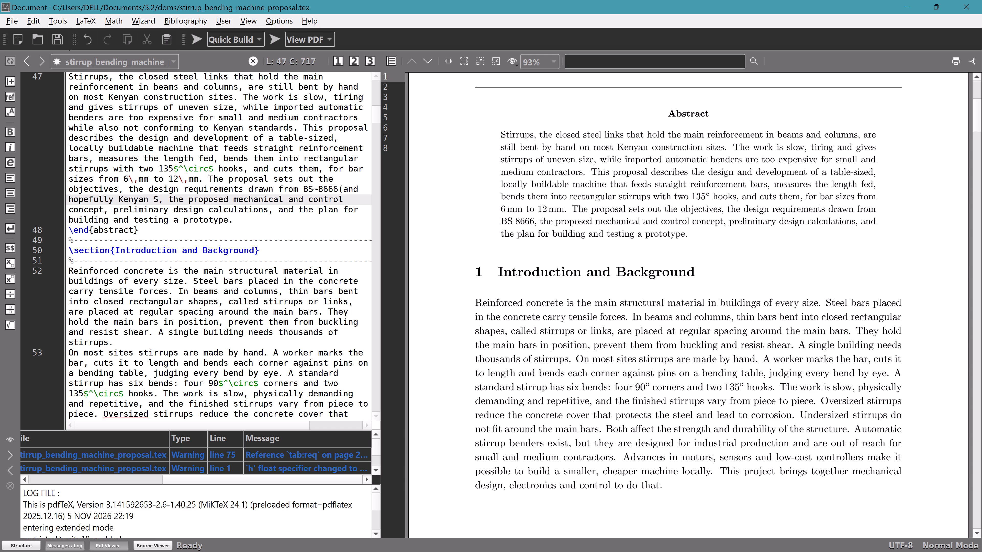
{"action": "key", "text": "t"}
{"action": "key", "text": "a"}
{"action": "key", "text": "n"}
{"action": "key", "text": "BackSpace"}
{"action": "key", "text": "BackSpace"}
{"action": "key", "text": "BackSpace"}
{"action": "key", "text": "BackSpace"}
{"action": "key", "text": "s"}
{"action": "type", "text": "ta"}
{"action": "type", "text": "nd"}
{"action": "type", "text": "ard"}
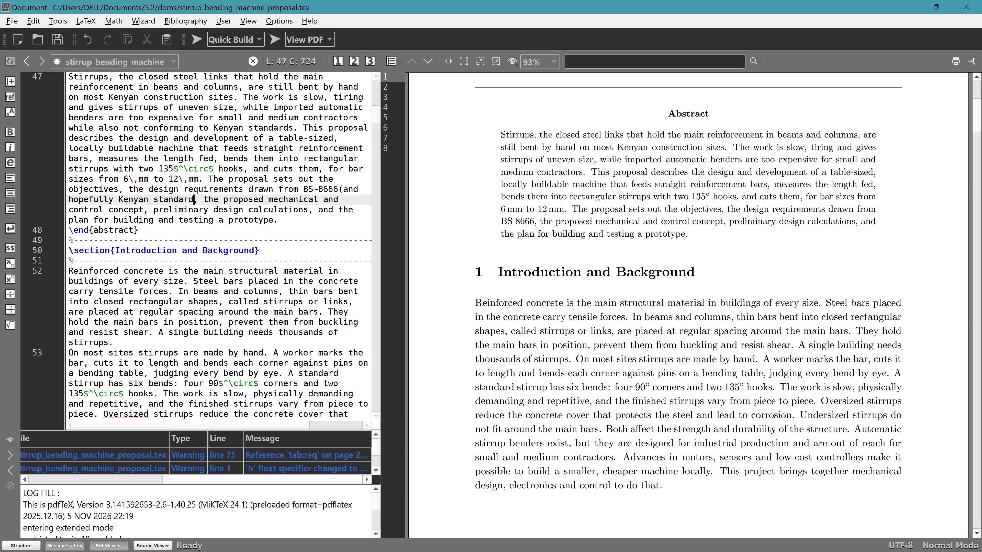
{"action": "key", "text": "s"}
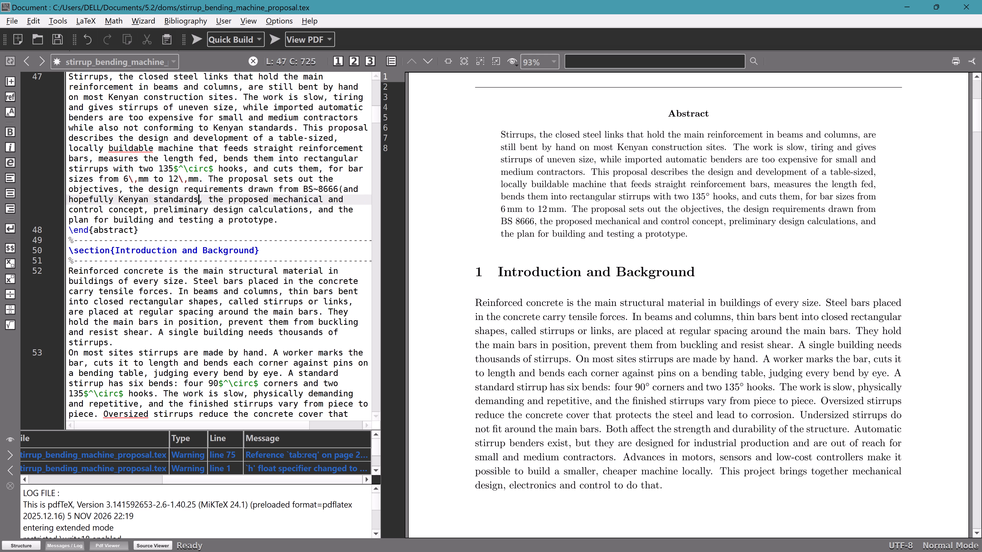
{"action": "key", "text": "shift+parenright"}
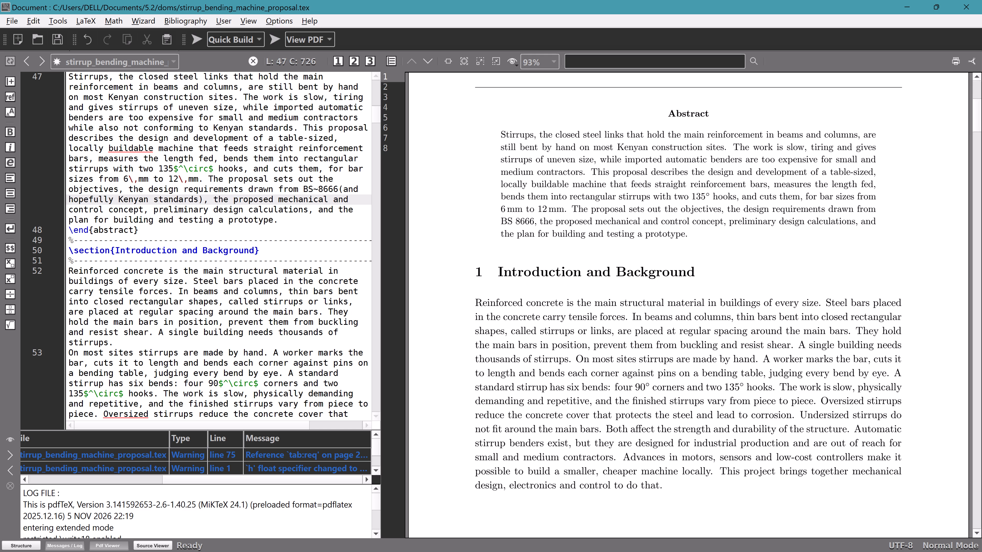
Read through the Introduction, Problem Statement and Objectives in the source and the compiled proposal.
{"action": "scroll", "coordinate": [265, 244], "scroll_direction": "down", "scroll_amount": 1}
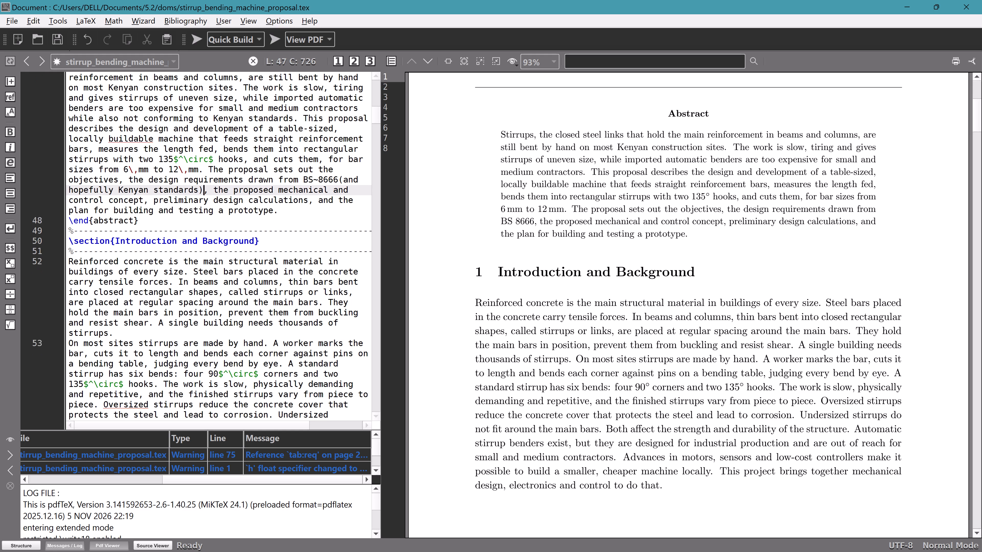
{"action": "scroll", "coordinate": [265, 244], "scroll_direction": "down", "scroll_amount": 3}
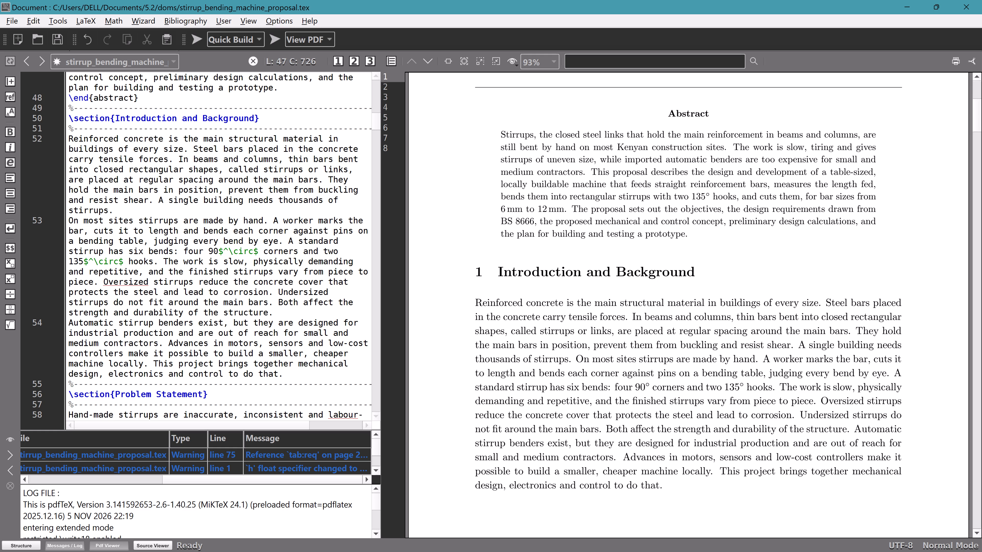
{"action": "scroll", "coordinate": [313, 238], "scroll_direction": "down", "scroll_amount": 1}
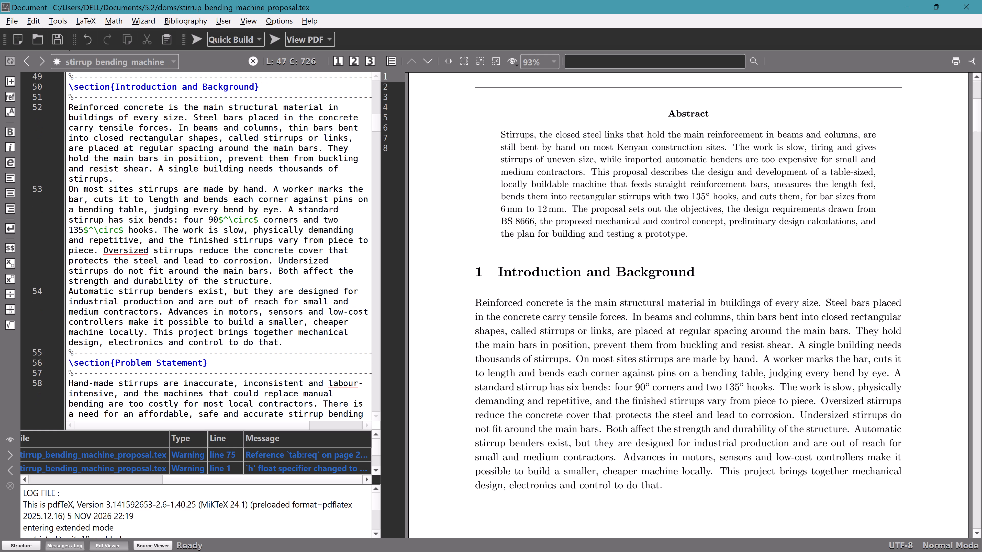
{"action": "scroll", "coordinate": [313, 238], "scroll_direction": "down", "scroll_amount": 3}
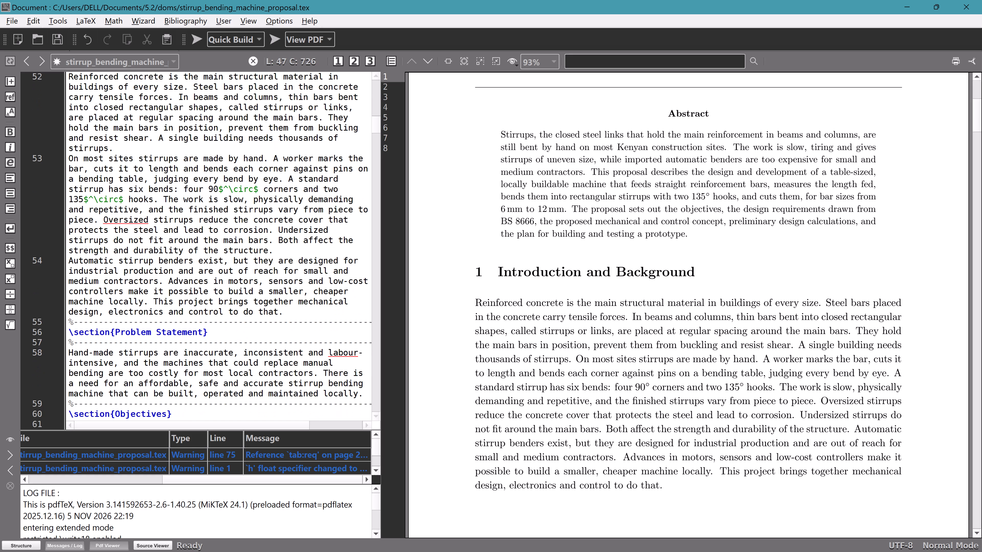
{"action": "scroll", "coordinate": [177, 207], "scroll_direction": "down", "scroll_amount": 1}
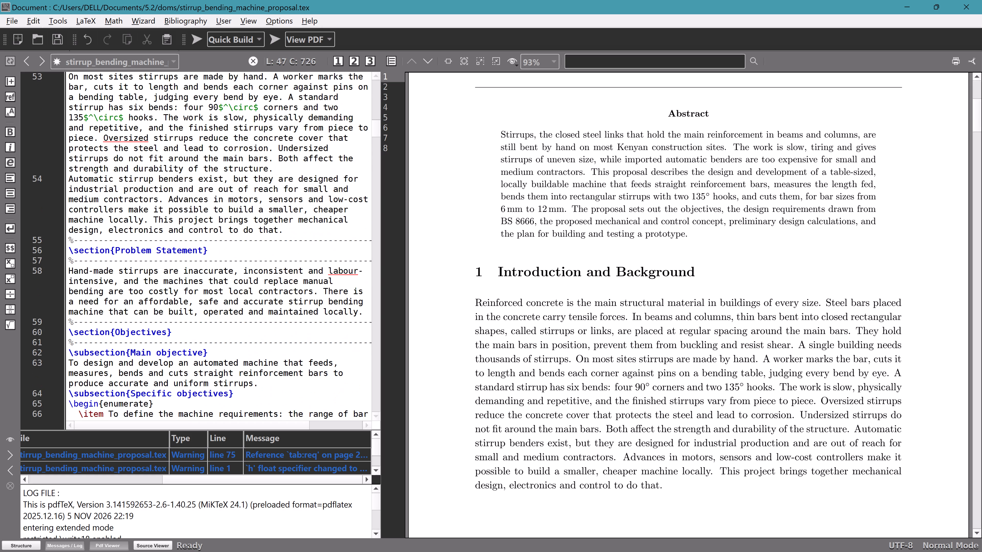
{"action": "scroll", "coordinate": [177, 207], "scroll_direction": "down", "scroll_amount": 1}
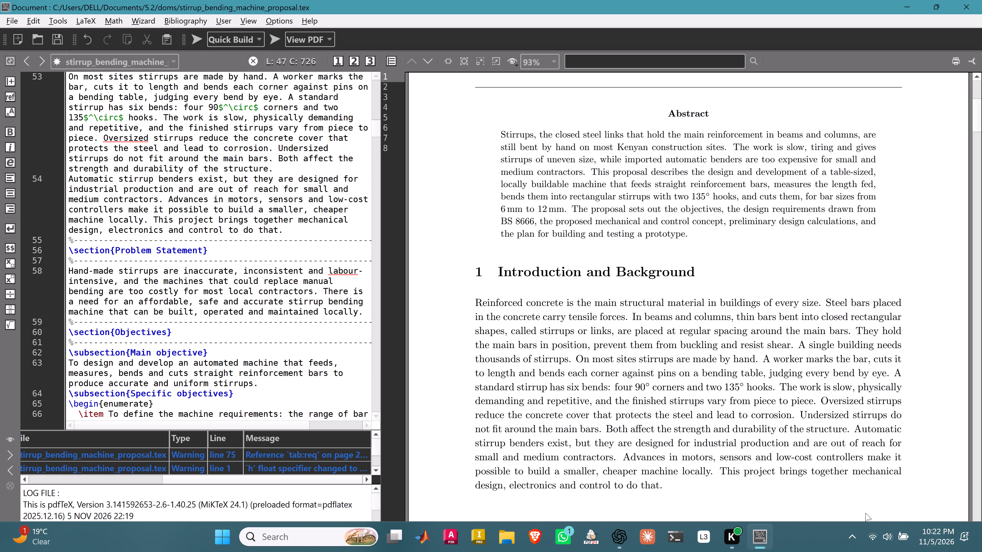
{"action": "scroll", "coordinate": [844, 448], "scroll_direction": "down", "scroll_amount": 1}
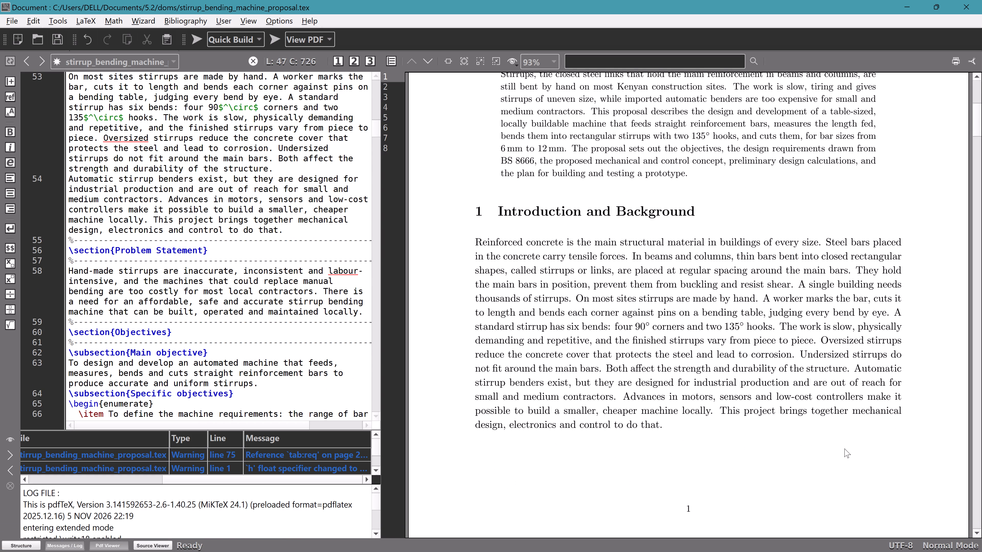
{"action": "scroll", "coordinate": [844, 448], "scroll_direction": "down", "scroll_amount": 1}
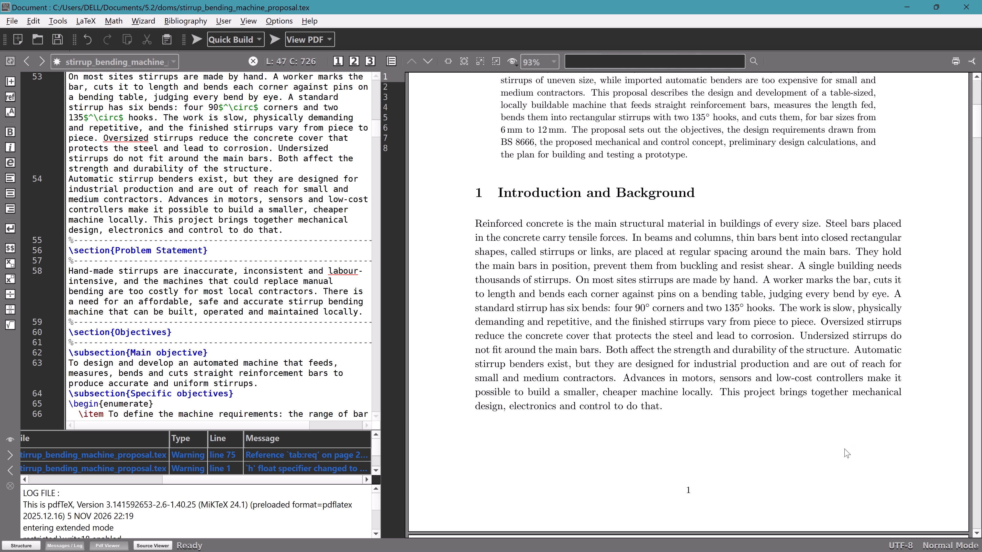
{"action": "scroll", "coordinate": [844, 448], "scroll_direction": "down", "scroll_amount": 1}
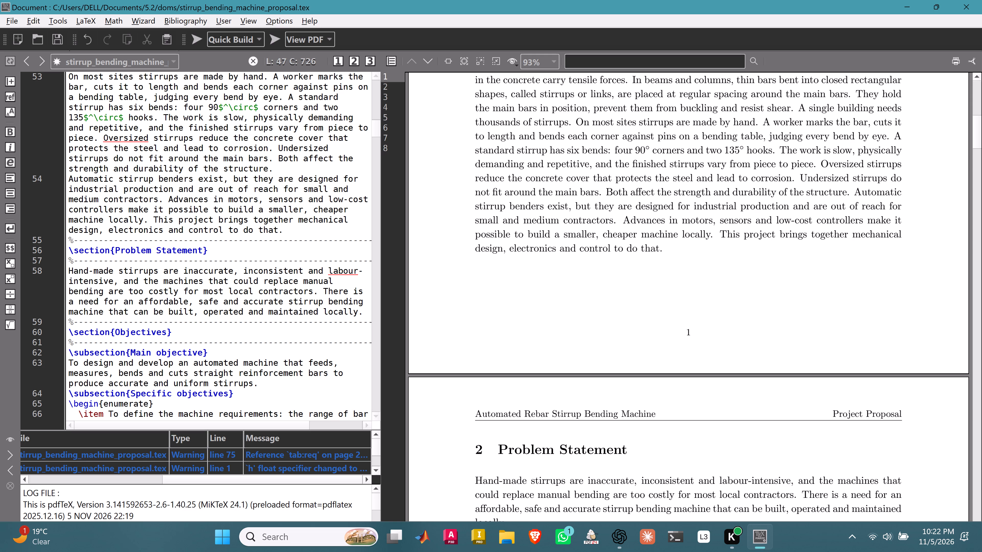
{"action": "scroll", "coordinate": [796, 289], "scroll_direction": "down", "scroll_amount": 1}
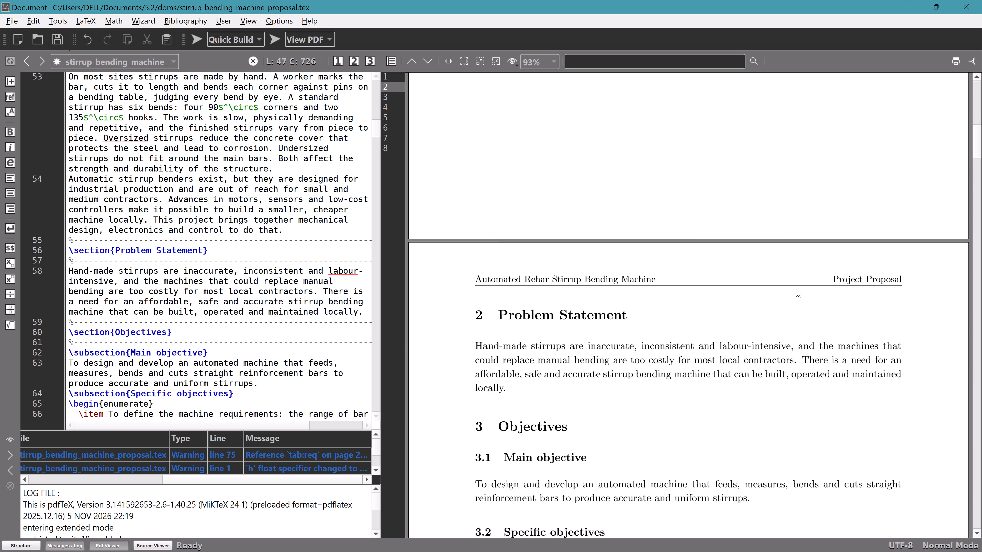
Read the compiled proposal from the Problem Statement through the Objectives and Scope to the bar data table in Standards and Design Data.
{"action": "scroll", "coordinate": [796, 289], "scroll_direction": "down", "scroll_amount": 1}
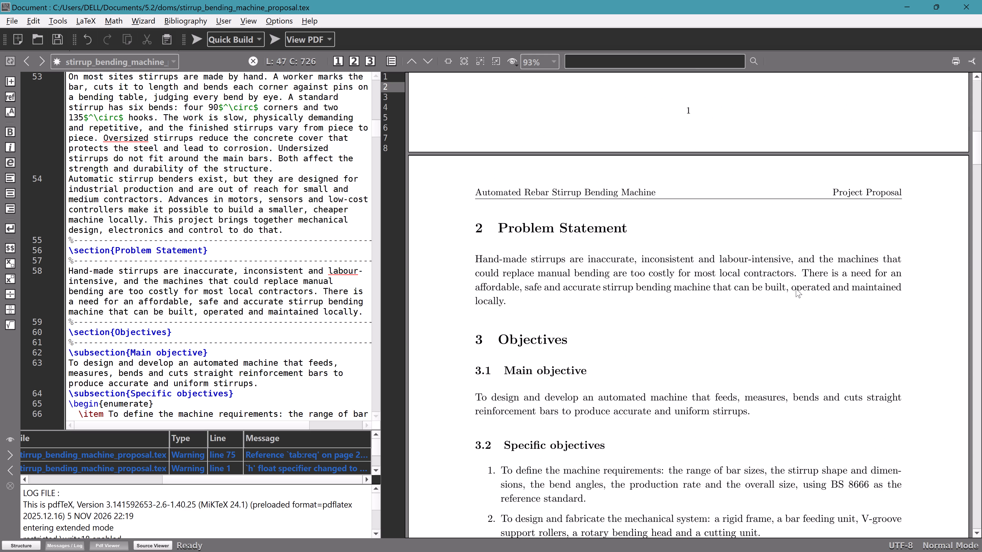
{"action": "scroll", "coordinate": [796, 289], "scroll_direction": "down", "scroll_amount": 1}
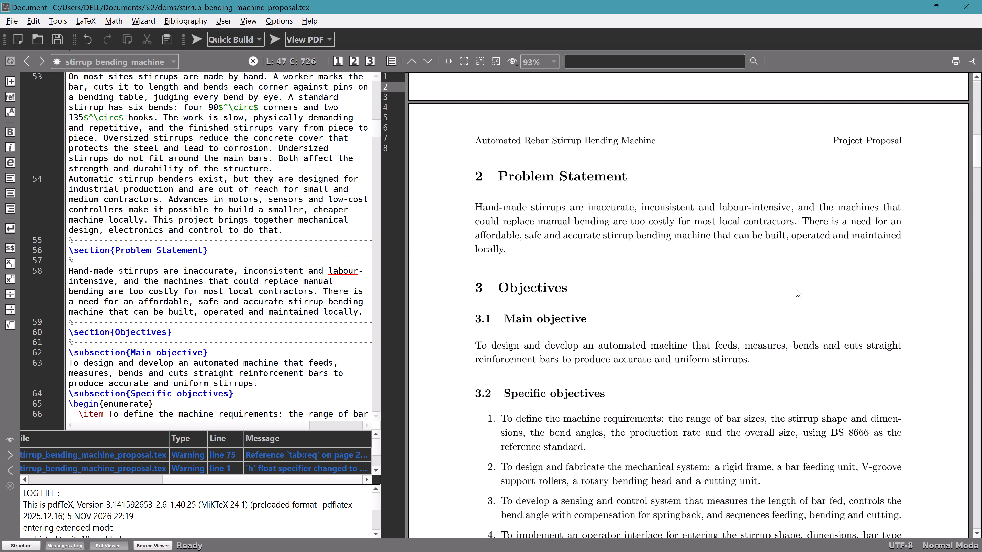
{"action": "scroll", "coordinate": [796, 289], "scroll_direction": "down", "scroll_amount": 2}
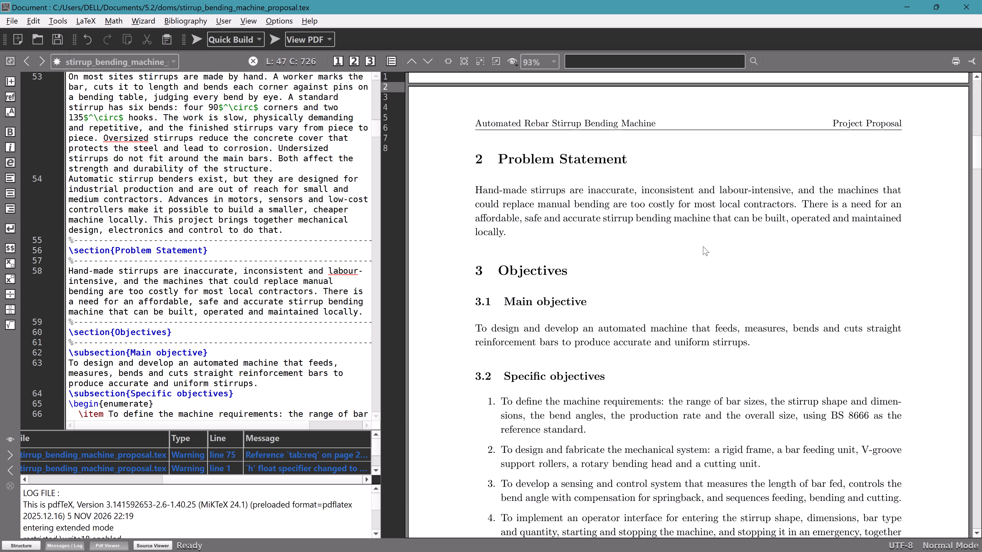
{"action": "scroll", "coordinate": [703, 246], "scroll_direction": "down", "scroll_amount": 1}
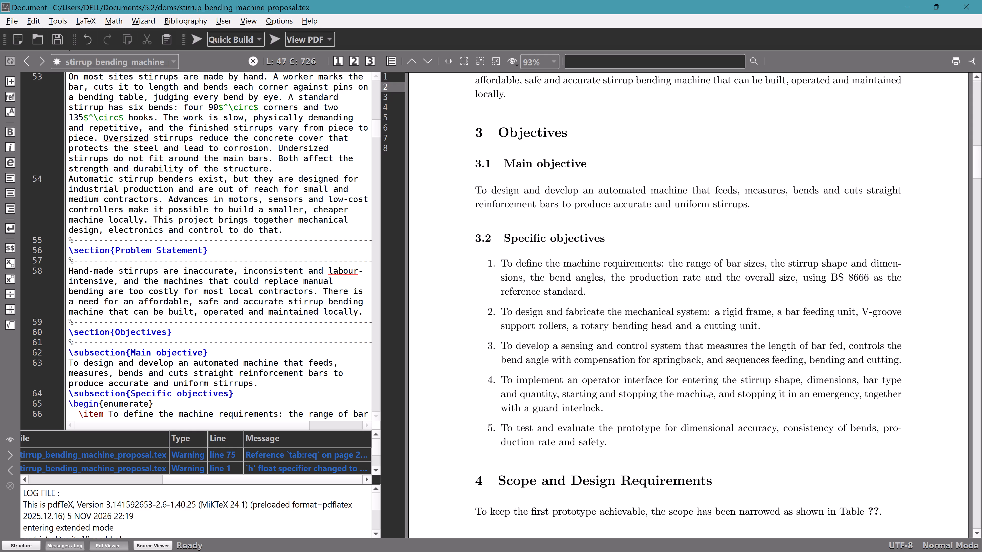
{"action": "scroll", "coordinate": [705, 388], "scroll_direction": "down", "scroll_amount": 1}
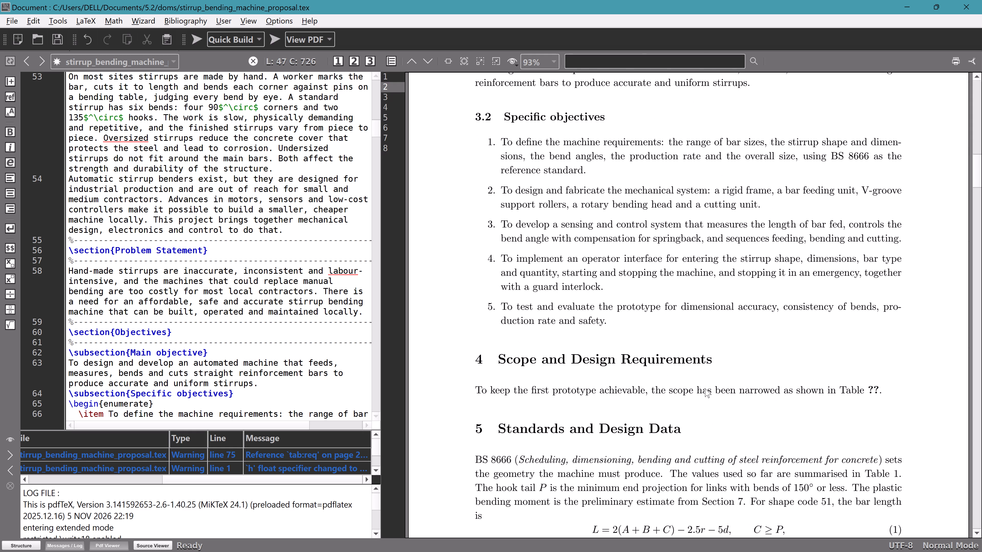
{"action": "scroll", "coordinate": [705, 388], "scroll_direction": "down", "scroll_amount": 3}
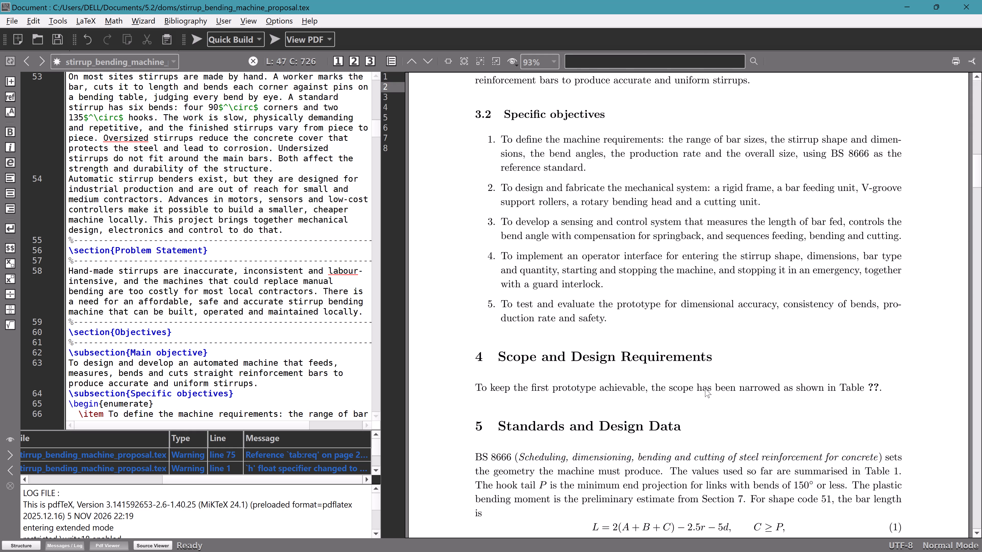
{"action": "scroll", "coordinate": [705, 388], "scroll_direction": "down", "scroll_amount": 1}
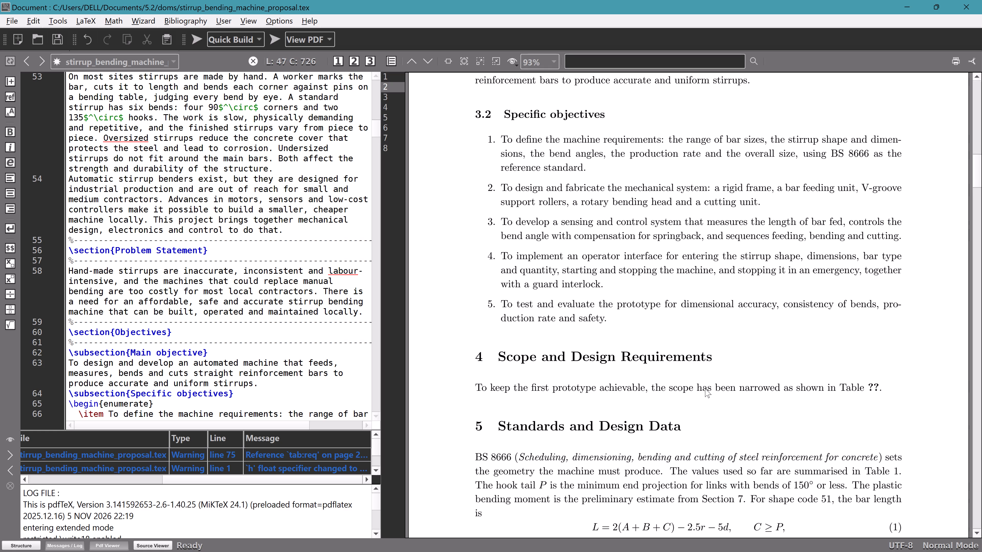
{"action": "scroll", "coordinate": [705, 388], "scroll_direction": "down", "scroll_amount": 1}
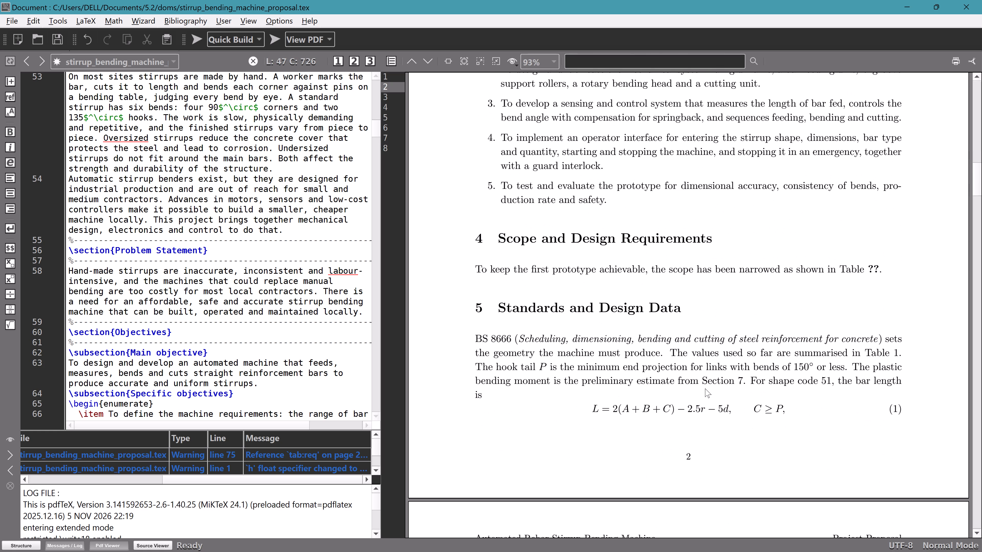
{"action": "scroll", "coordinate": [705, 388], "scroll_direction": "down", "scroll_amount": 2}
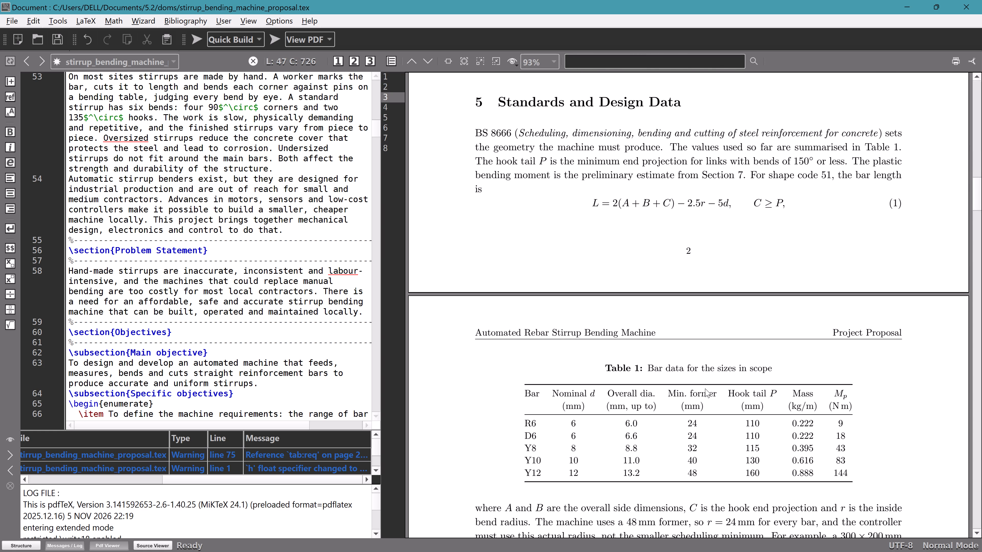
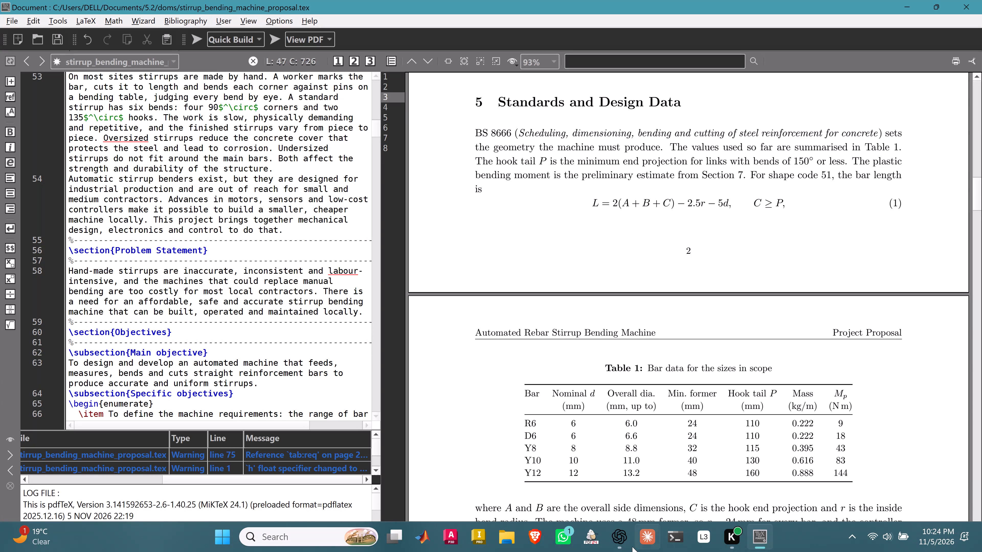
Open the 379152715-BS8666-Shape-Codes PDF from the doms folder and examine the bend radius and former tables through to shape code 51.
{"action": "left_click", "coordinate": [505, 539]}
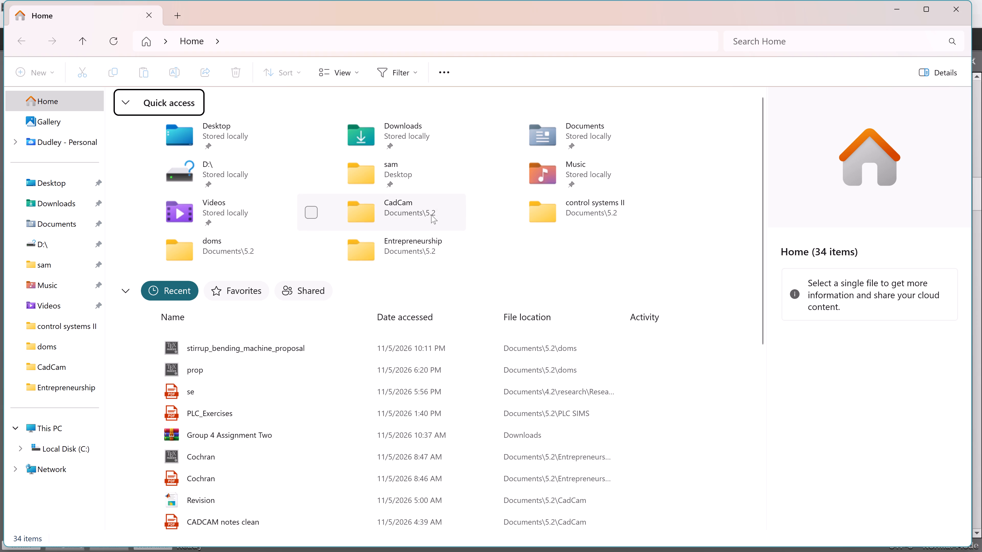
{"action": "double_click", "coordinate": [243, 248]}
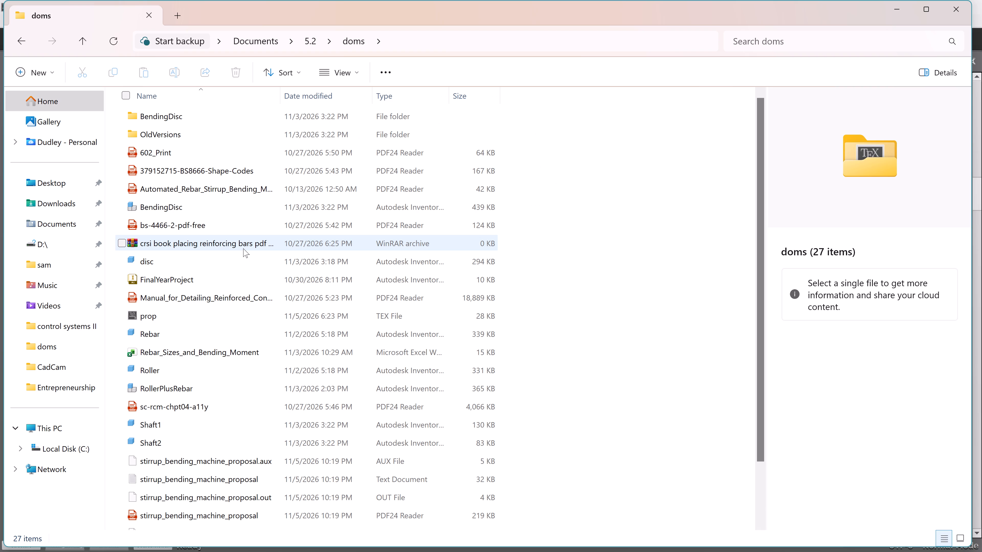
{"action": "double_click", "coordinate": [239, 177]}
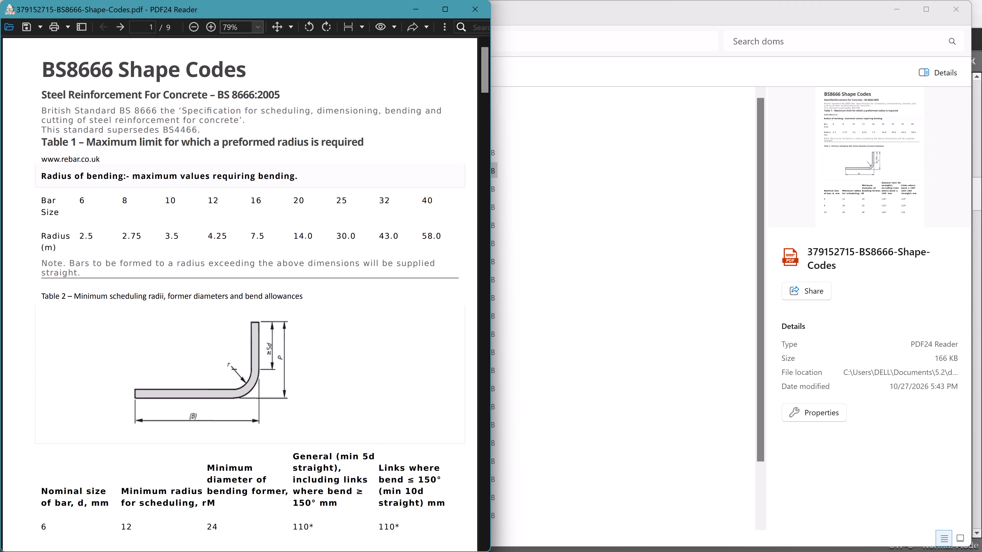
{"action": "scroll", "coordinate": [239, 177], "scroll_direction": "down", "scroll_amount": 9}
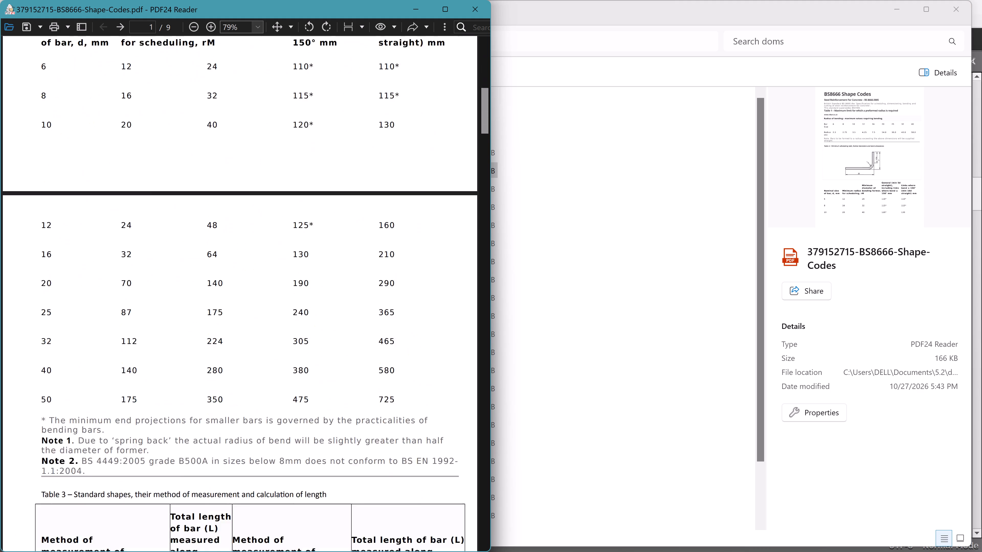
{"action": "scroll", "coordinate": [239, 177], "scroll_direction": "down", "scroll_amount": 8}
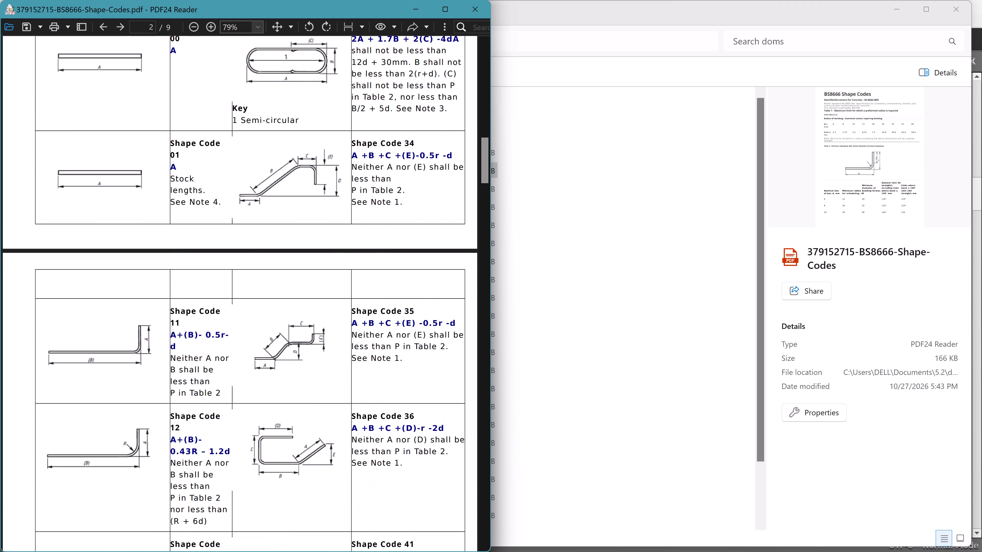
{"action": "scroll", "coordinate": [239, 177], "scroll_direction": "down", "scroll_amount": 11}
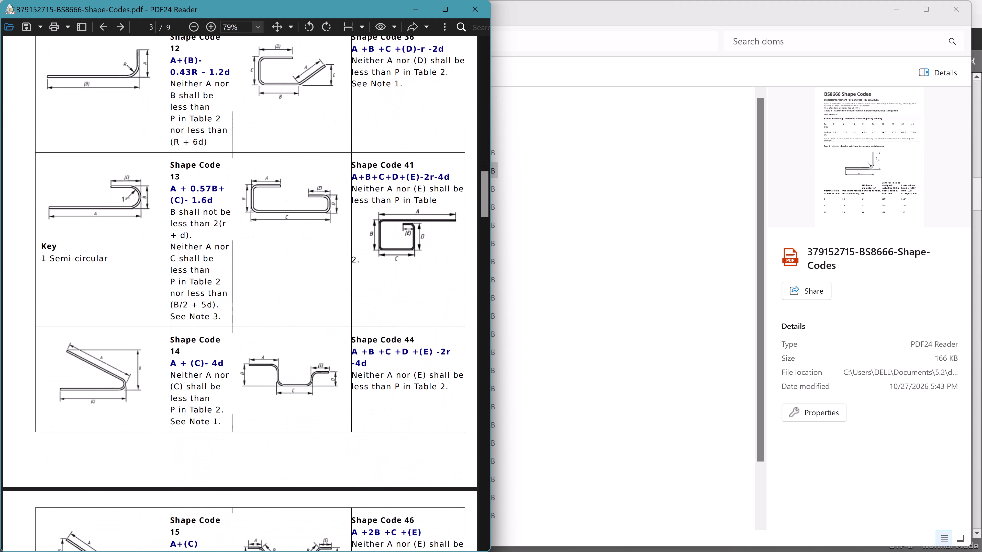
{"action": "scroll", "coordinate": [239, 177], "scroll_direction": "down", "scroll_amount": 6}
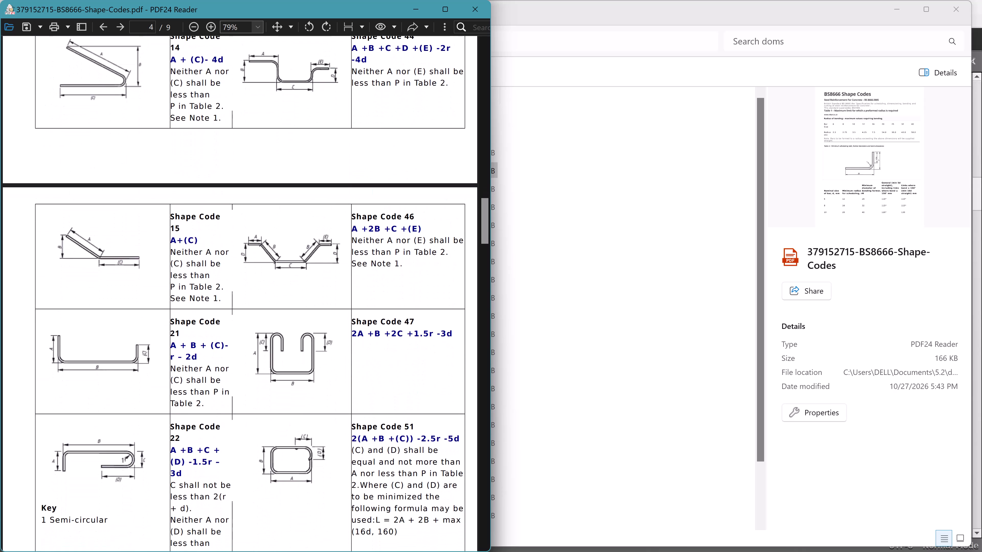
{"action": "scroll", "coordinate": [239, 177], "scroll_direction": "down", "scroll_amount": 1}
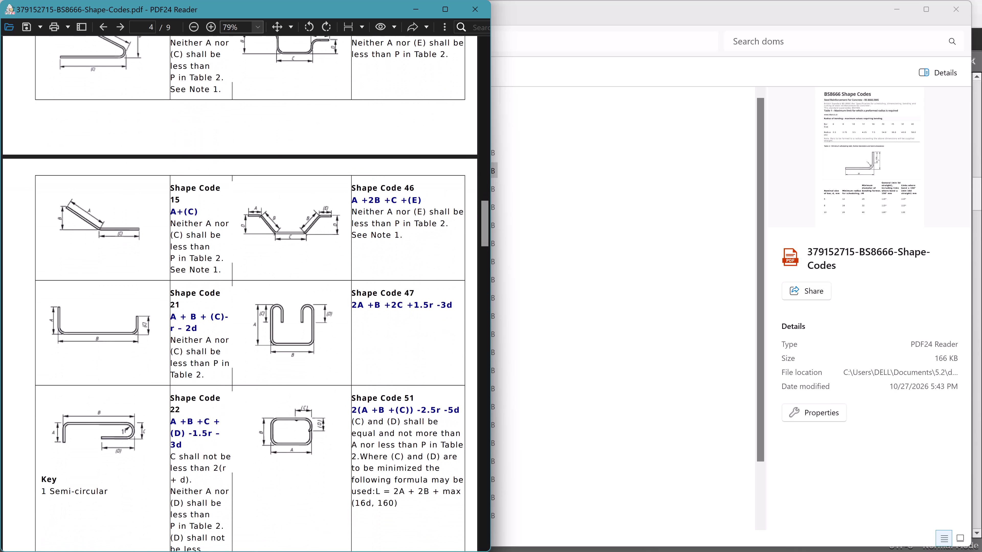
{"action": "scroll", "coordinate": [239, 177], "scroll_direction": "down", "scroll_amount": 3}
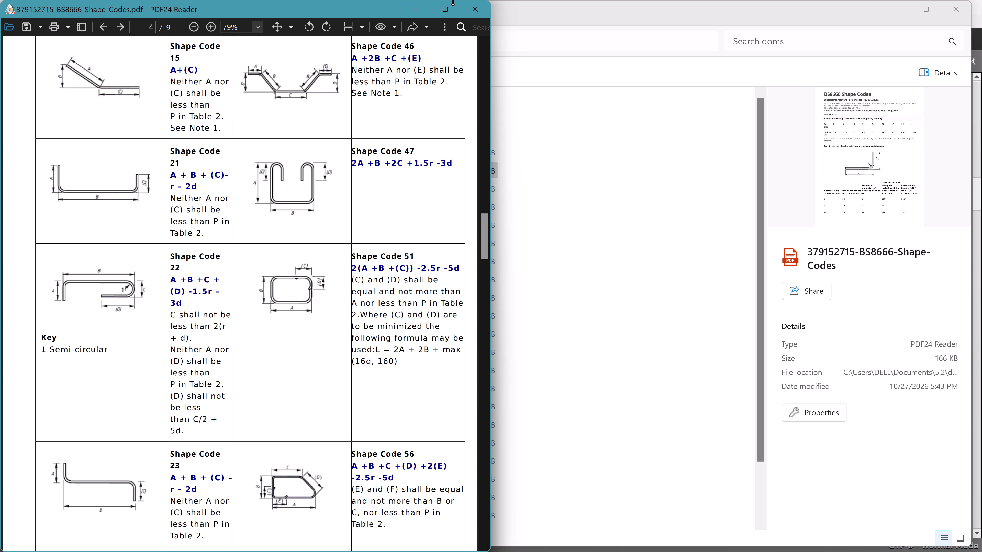
{"action": "left_click", "coordinate": [414, 11]}
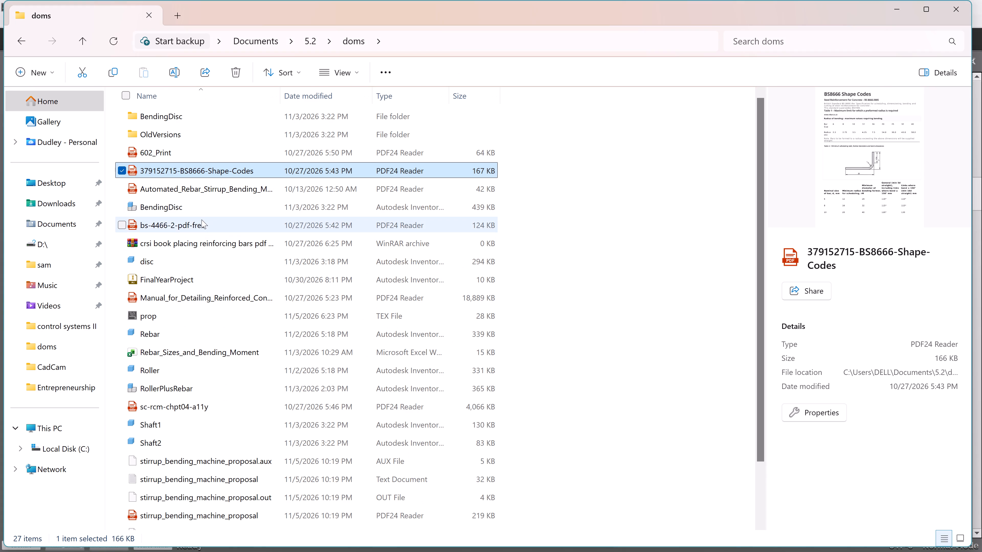
Open the bs-4466-2-pdf-free PDF from the doms folder and examine shape code 51 and the minimum bending former diameters.
{"action": "double_click", "coordinate": [202, 220]}
{"action": "scroll", "coordinate": [220, 260], "scroll_direction": "down", "scroll_amount": 3}
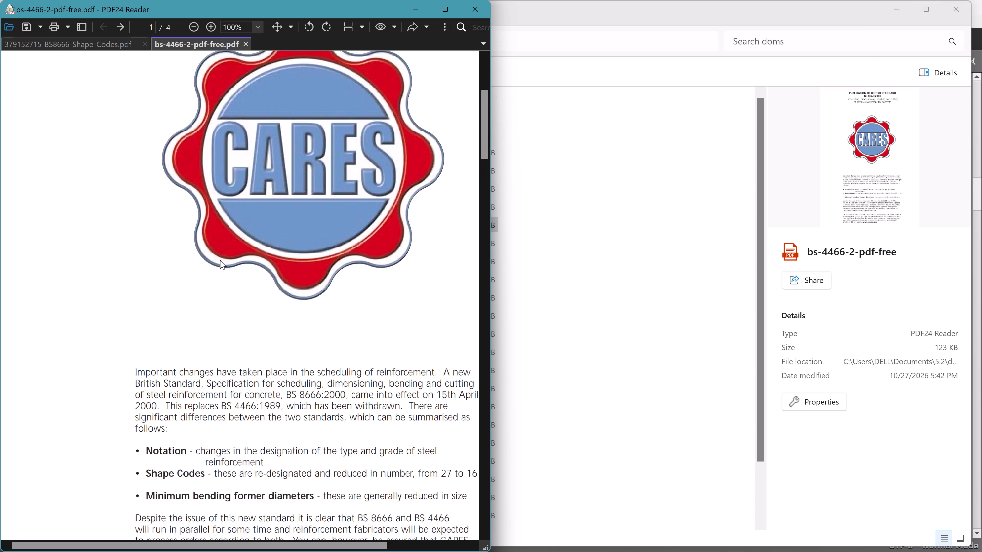
{"action": "scroll", "coordinate": [220, 260], "scroll_direction": "down", "scroll_amount": 17}
{"action": "scroll", "coordinate": [220, 260], "scroll_direction": "up", "scroll_amount": 2}
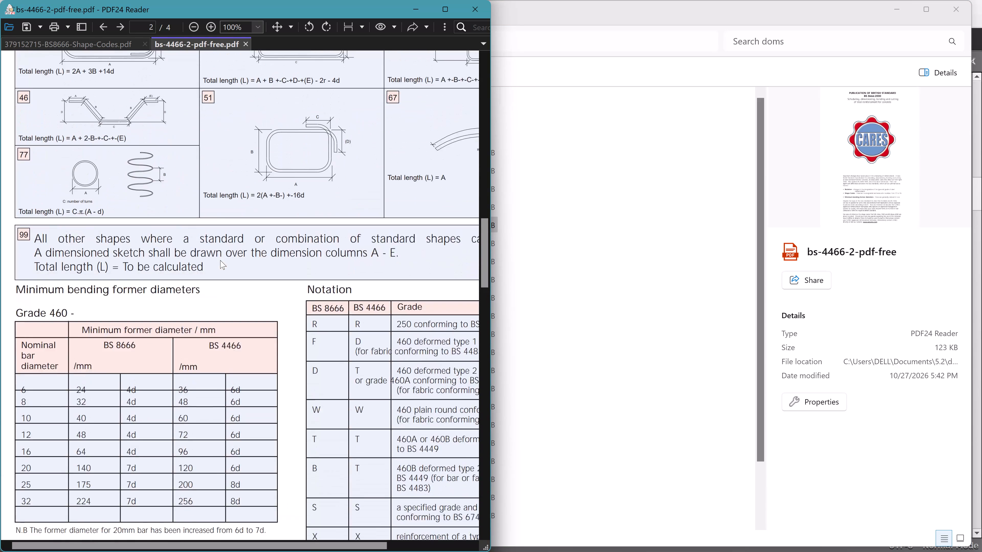
{"action": "scroll", "coordinate": [220, 260], "scroll_direction": "up", "scroll_amount": 2}
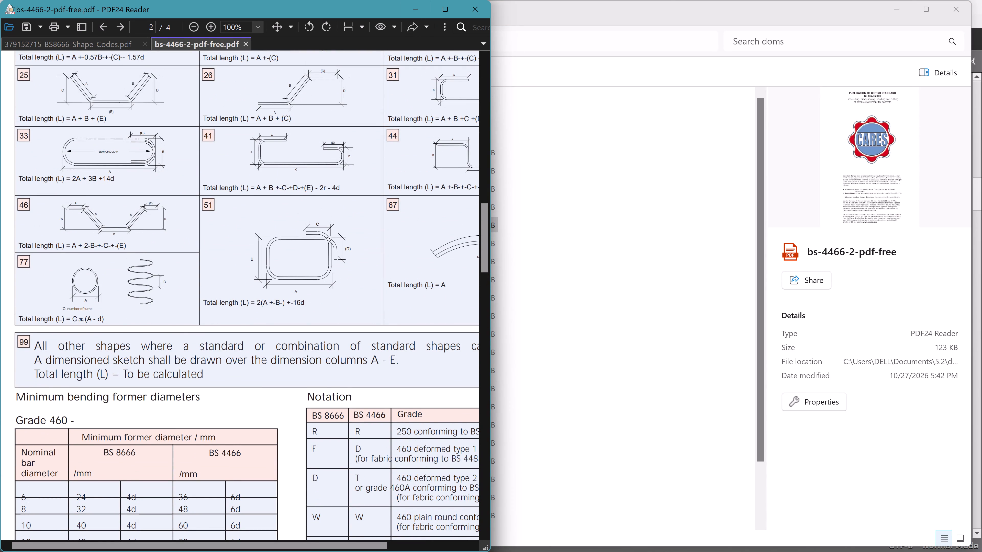